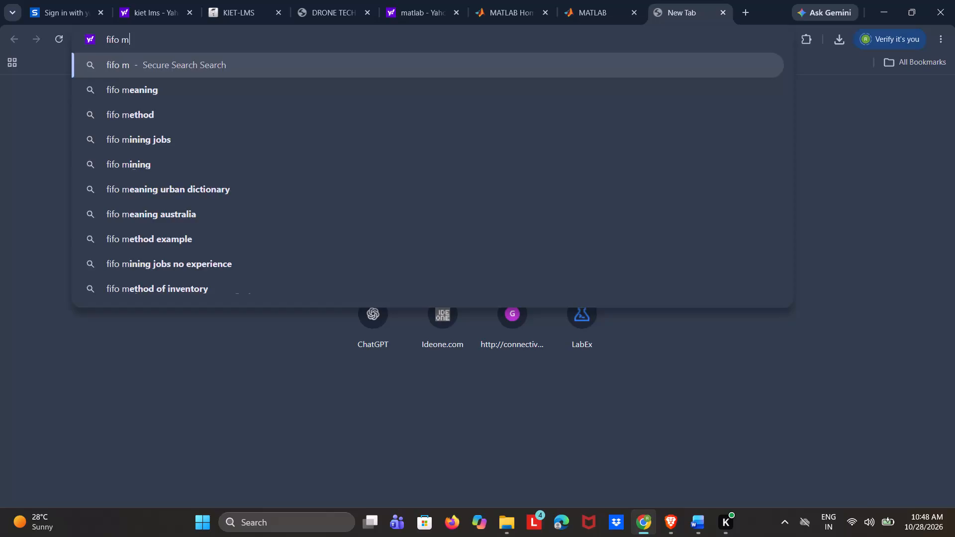
Search the web for "fifo mem reg researrch paper".
{"action": "type", "text": "em reg"}
{"action": "key", "text": "space"}
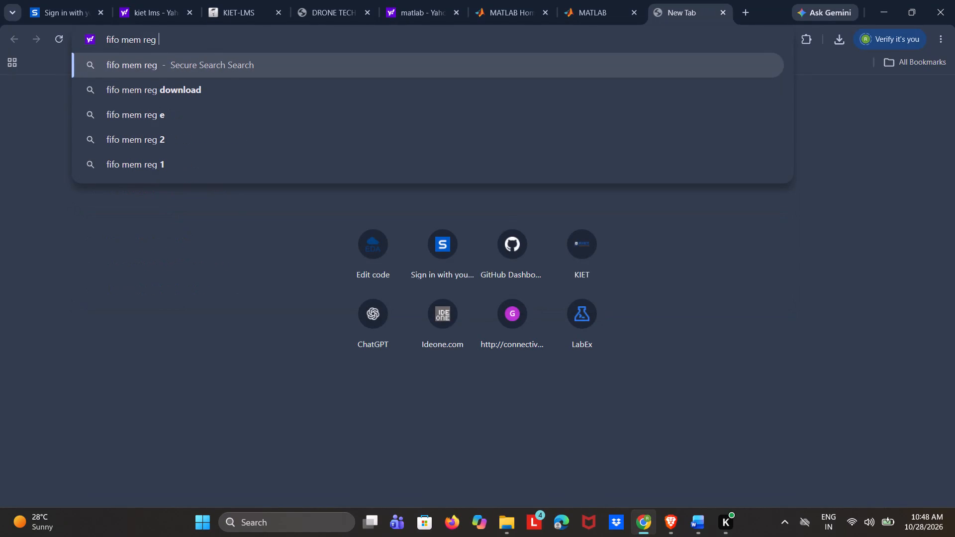
{"action": "type", "text": "researrch paper"}
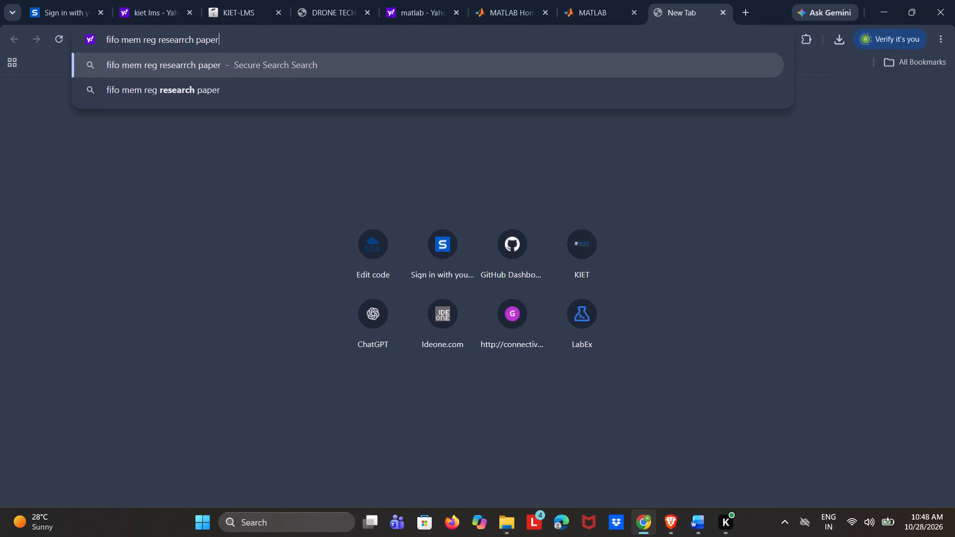
{"action": "key", "text": "Return"}
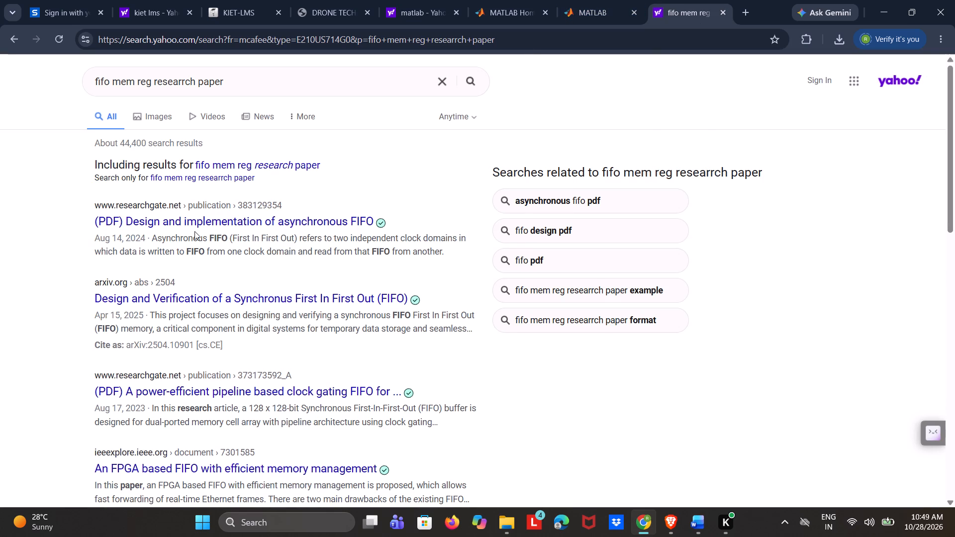
Open the ResearchGate paper "Design and implementation of asynchronous FIFO" from the results and read its abstract and introduction.
{"action": "left_click", "coordinate": [245, 222]}
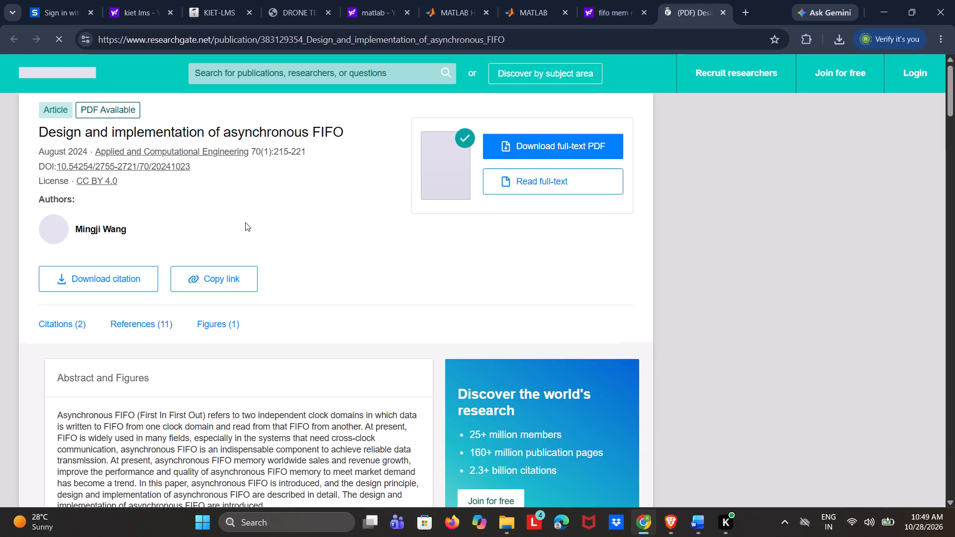
{"action": "scroll", "coordinate": [245, 222], "scroll_direction": "down", "scroll_amount": 2}
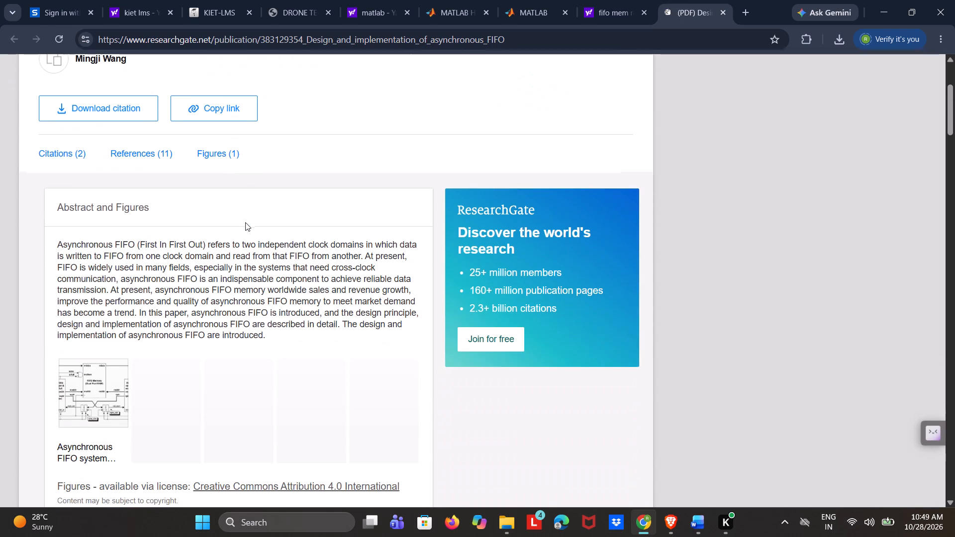
{"action": "scroll", "coordinate": [245, 222], "scroll_direction": "down", "scroll_amount": 5}
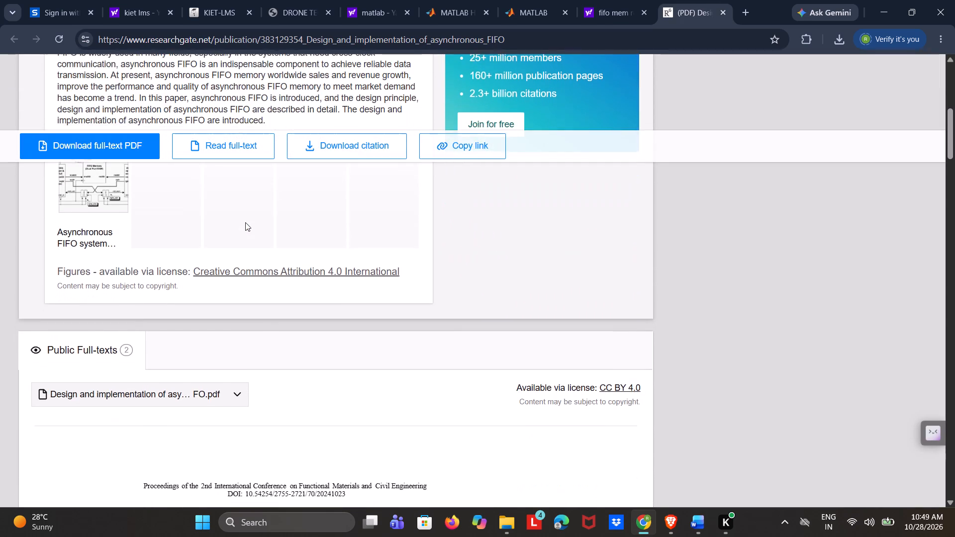
{"action": "scroll", "coordinate": [245, 222], "scroll_direction": "down", "scroll_amount": 3}
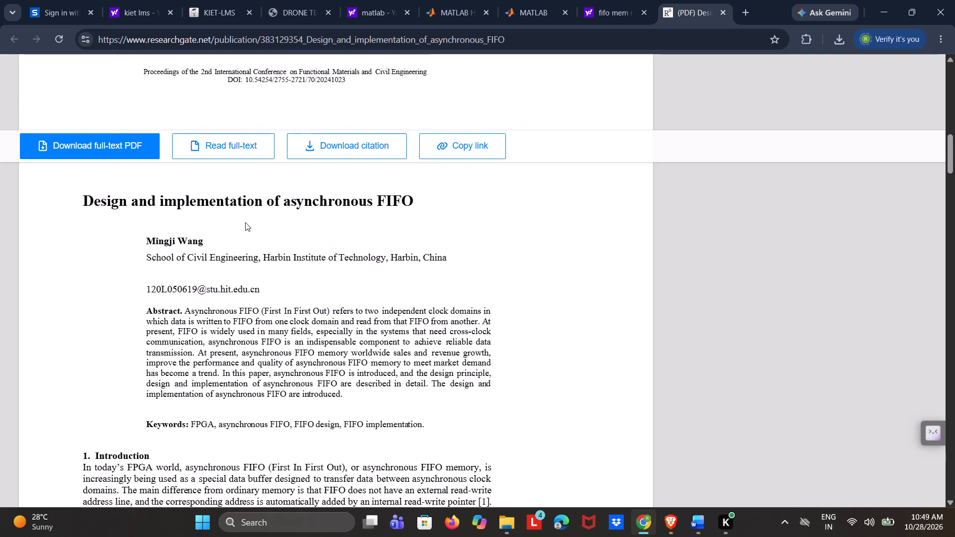
{"action": "scroll", "coordinate": [245, 222], "scroll_direction": "down", "scroll_amount": 1}
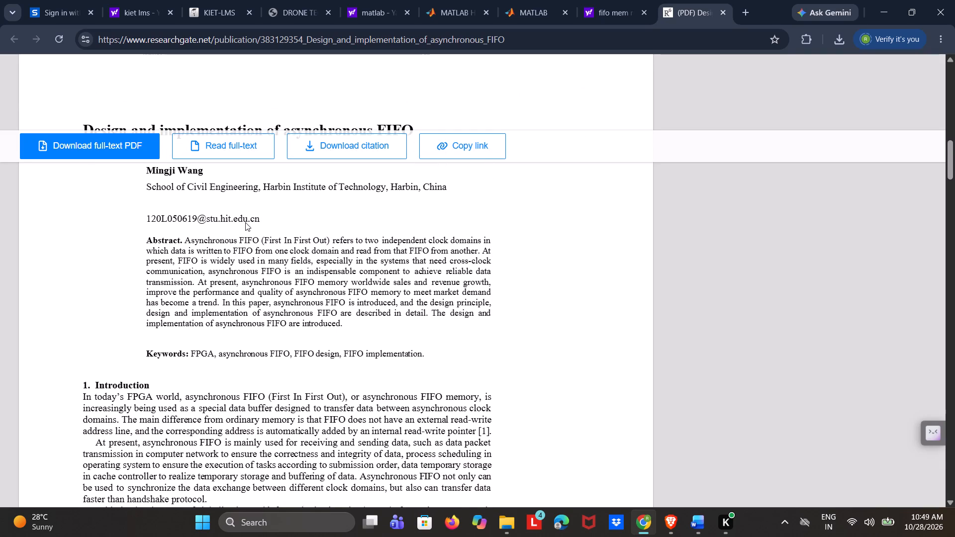
{"action": "scroll", "coordinate": [245, 222], "scroll_direction": "down", "scroll_amount": 3}
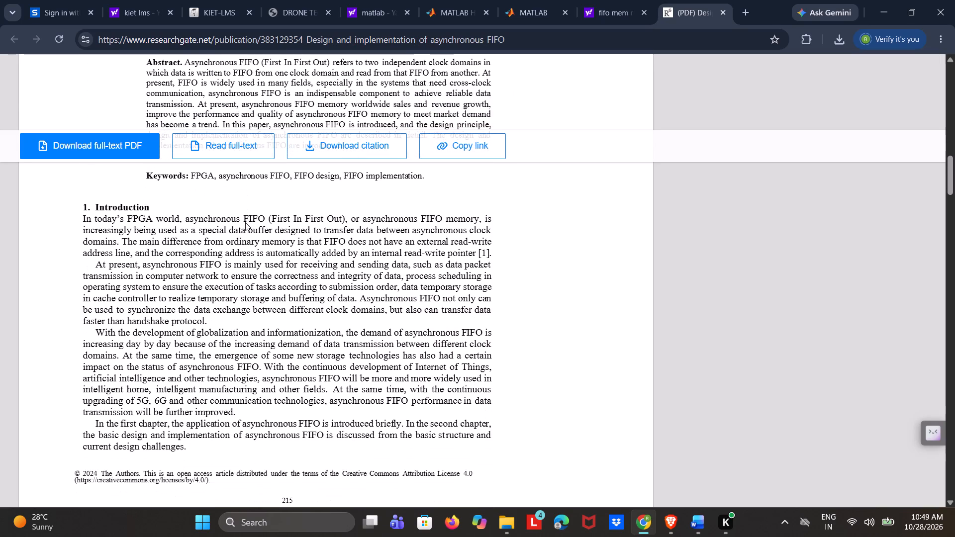
{"action": "scroll", "coordinate": [245, 222], "scroll_direction": "down", "scroll_amount": 3}
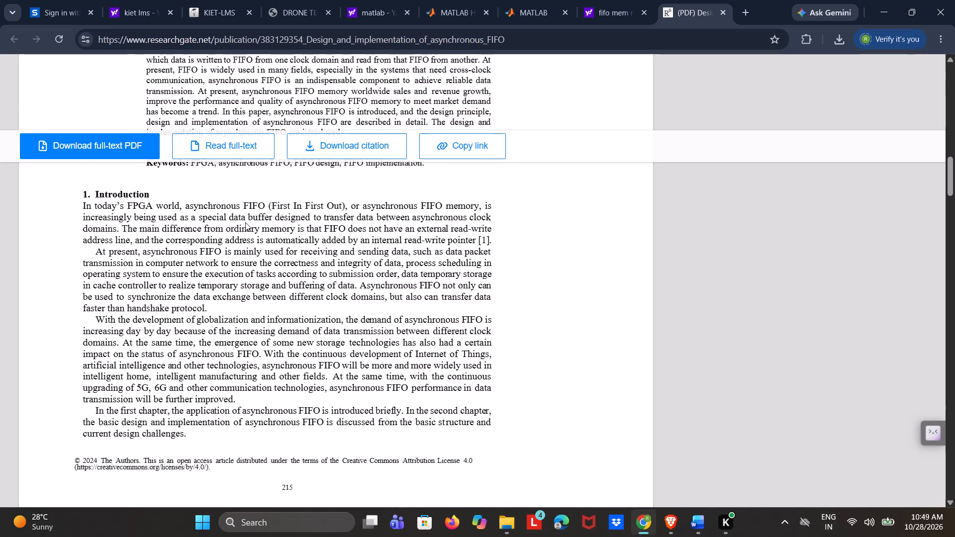
{"action": "scroll", "coordinate": [245, 222], "scroll_direction": "down", "scroll_amount": 1}
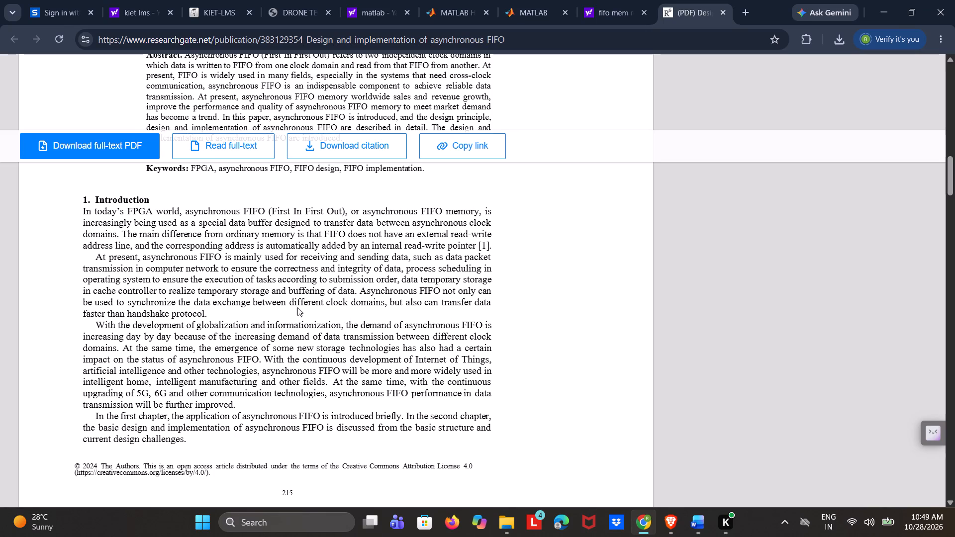
{"action": "scroll", "coordinate": [332, 271], "scroll_direction": "down", "scroll_amount": 1}
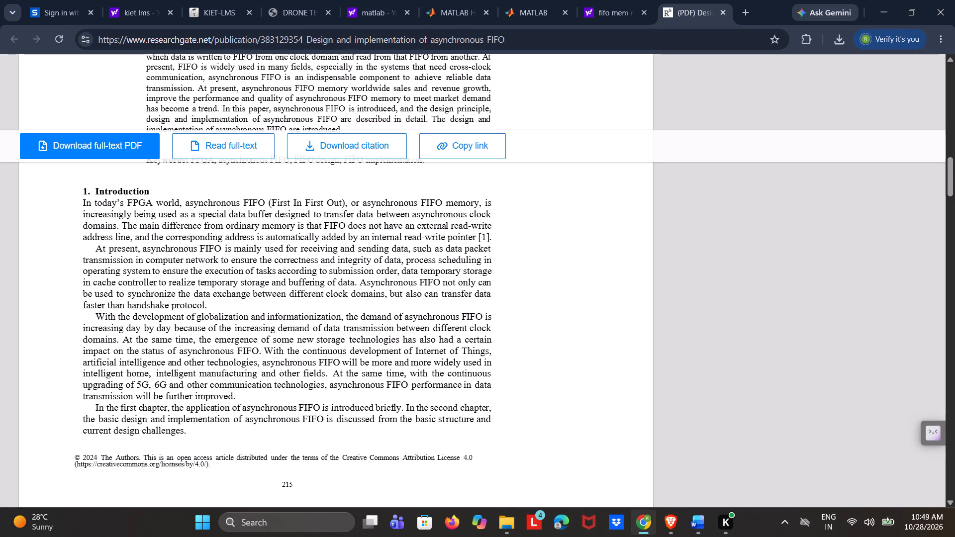
{"action": "scroll", "coordinate": [332, 271], "scroll_direction": "down", "scroll_amount": 1}
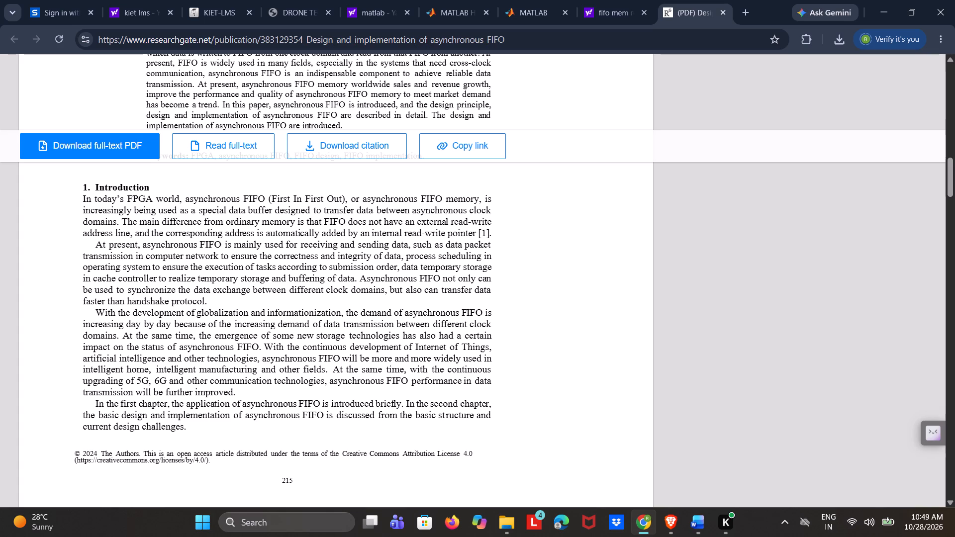
{"action": "scroll", "coordinate": [332, 271], "scroll_direction": "down", "scroll_amount": 2}
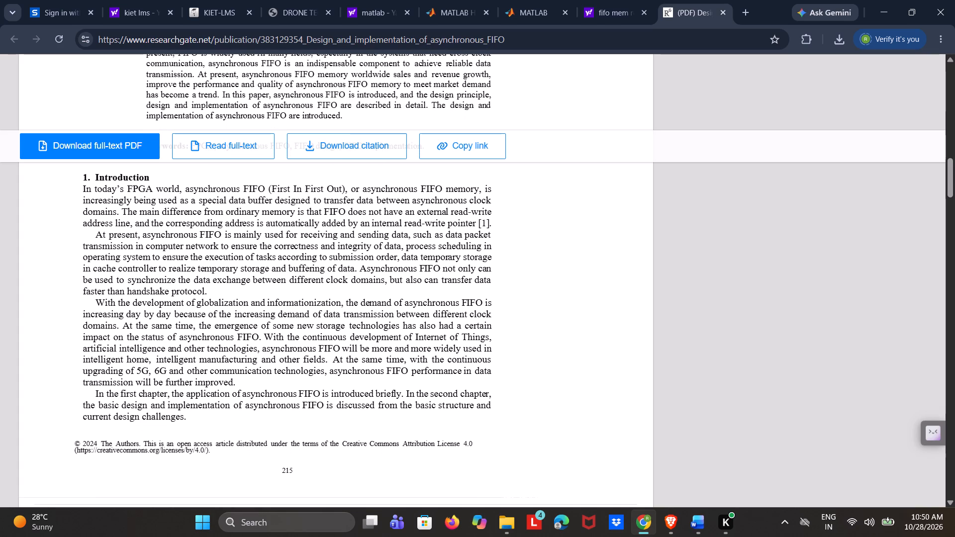
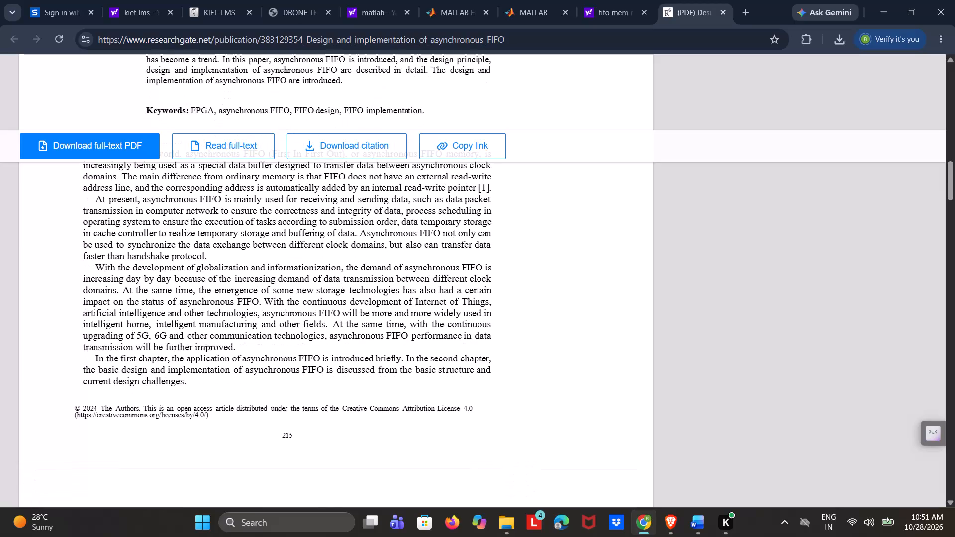
Read section 2.1 on the asynchronous FIFO infrastructure and examine the system structure diagram in Figure 1.
{"action": "scroll", "coordinate": [332, 271], "scroll_direction": "down", "scroll_amount": 4}
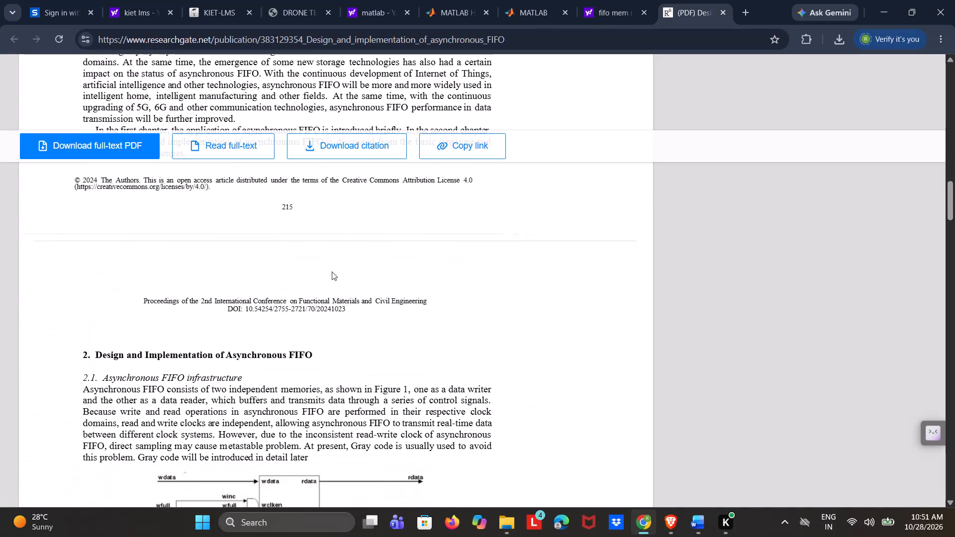
{"action": "scroll", "coordinate": [332, 271], "scroll_direction": "down", "scroll_amount": 3}
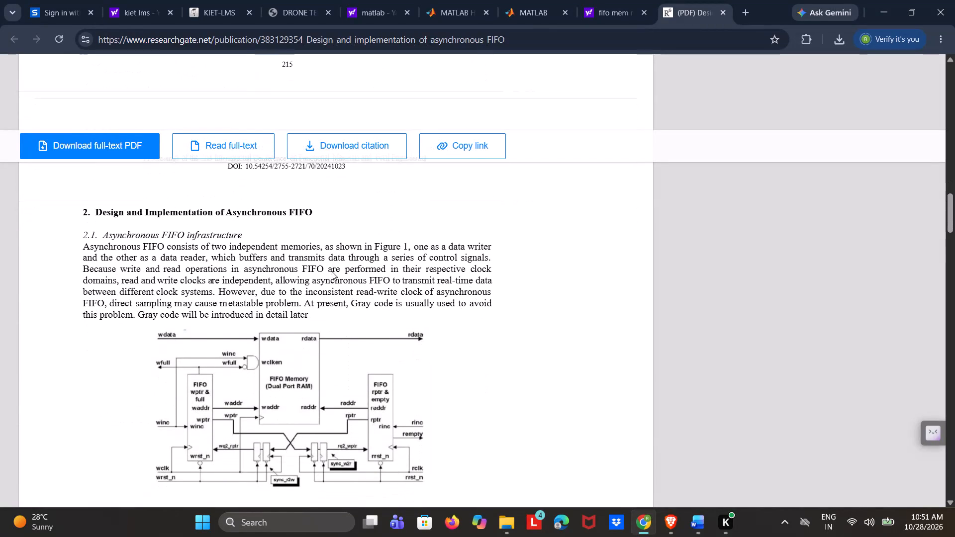
{"action": "scroll", "coordinate": [332, 271], "scroll_direction": "down", "scroll_amount": 2}
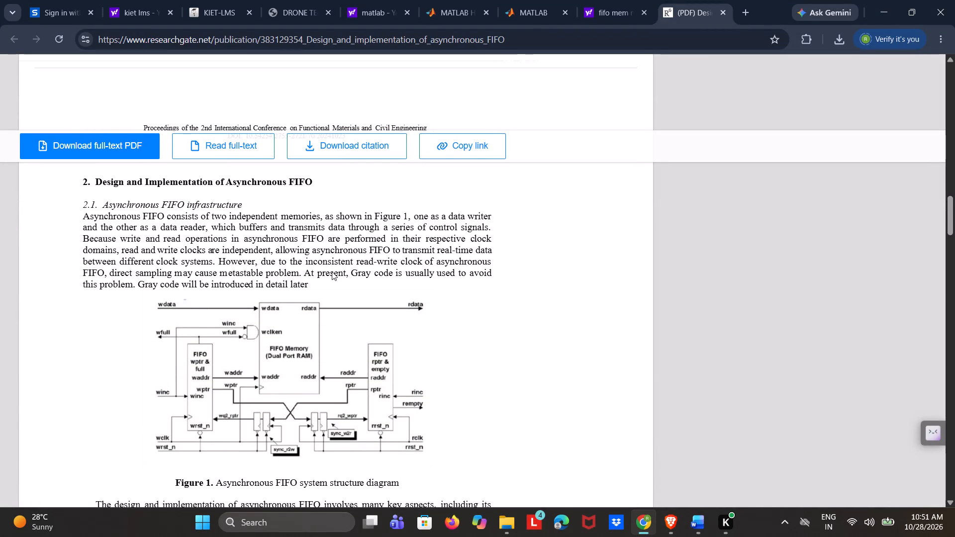
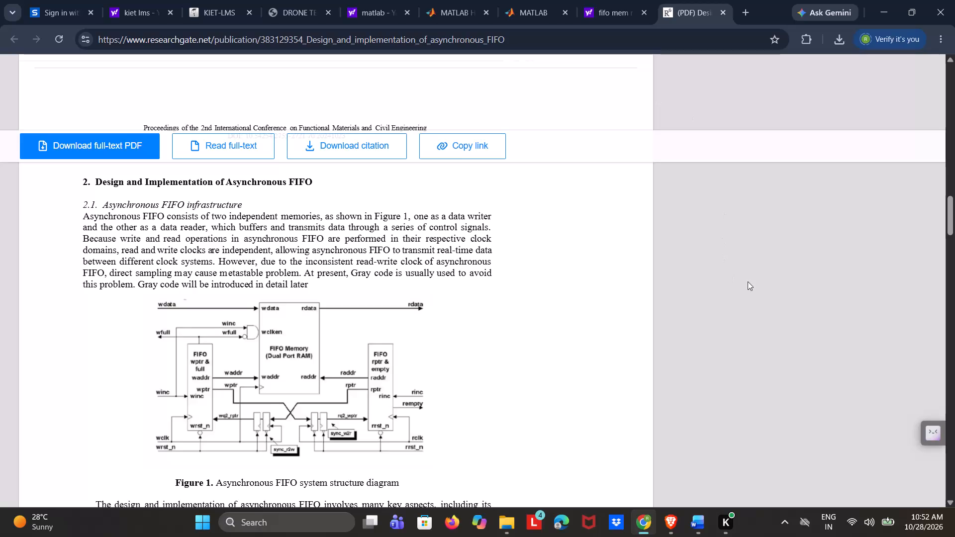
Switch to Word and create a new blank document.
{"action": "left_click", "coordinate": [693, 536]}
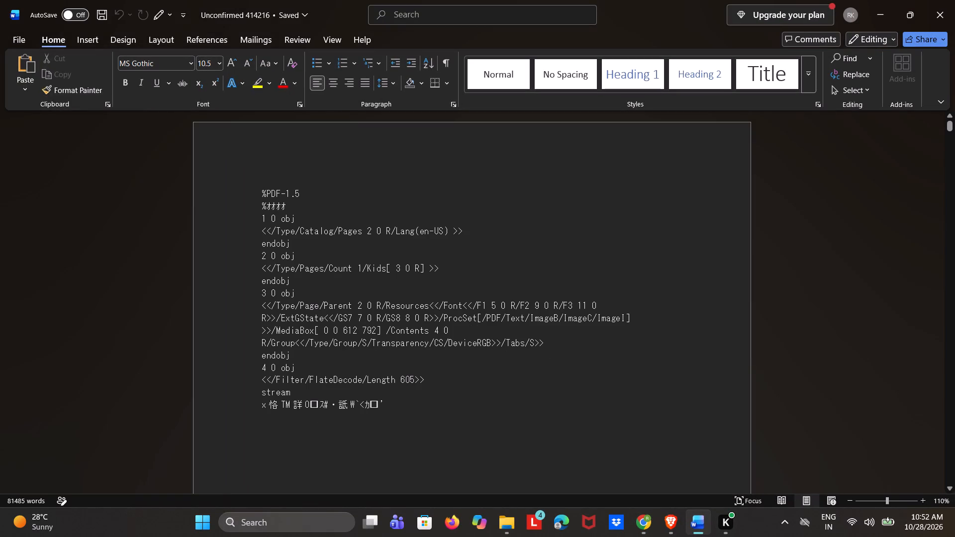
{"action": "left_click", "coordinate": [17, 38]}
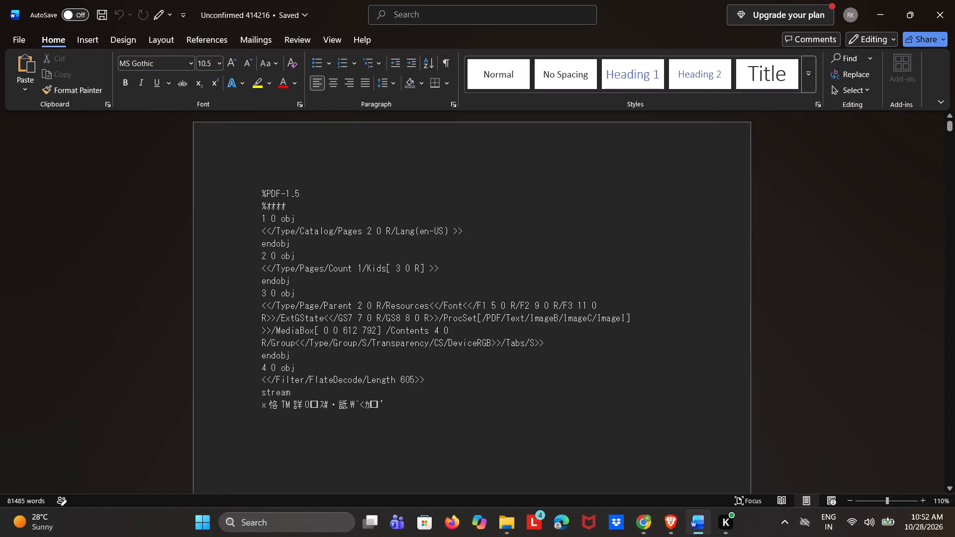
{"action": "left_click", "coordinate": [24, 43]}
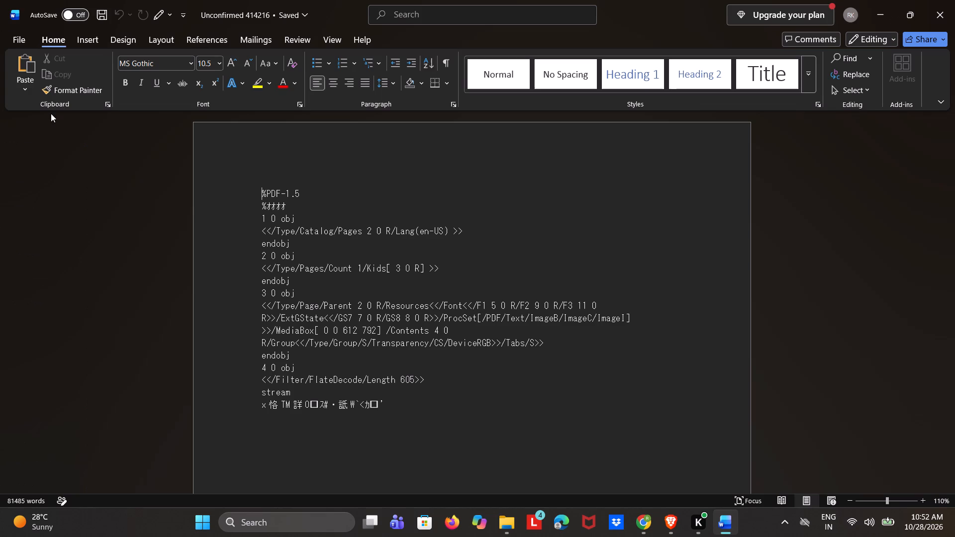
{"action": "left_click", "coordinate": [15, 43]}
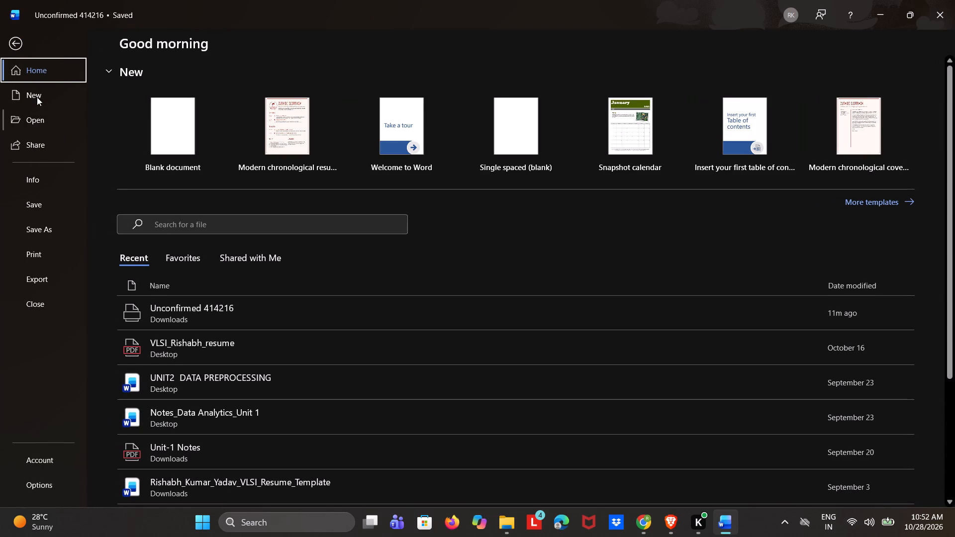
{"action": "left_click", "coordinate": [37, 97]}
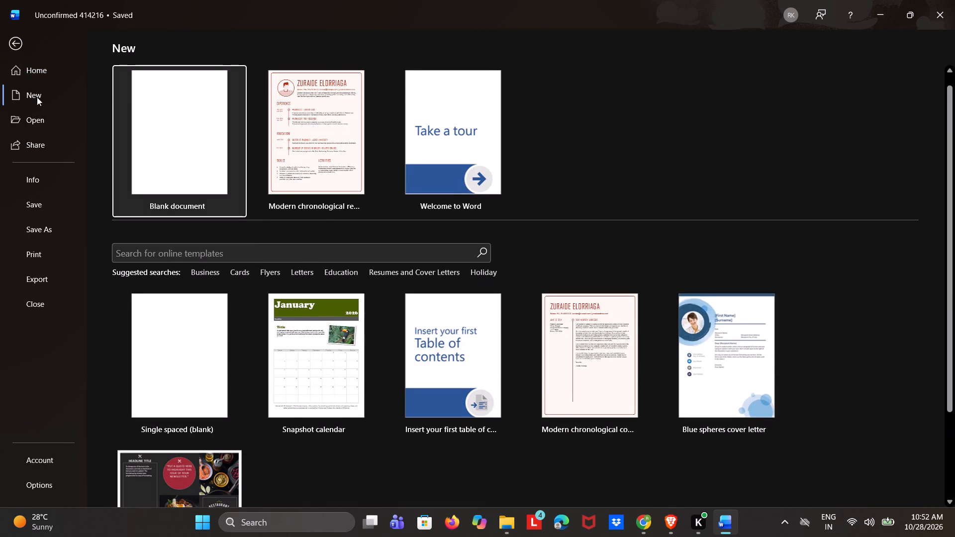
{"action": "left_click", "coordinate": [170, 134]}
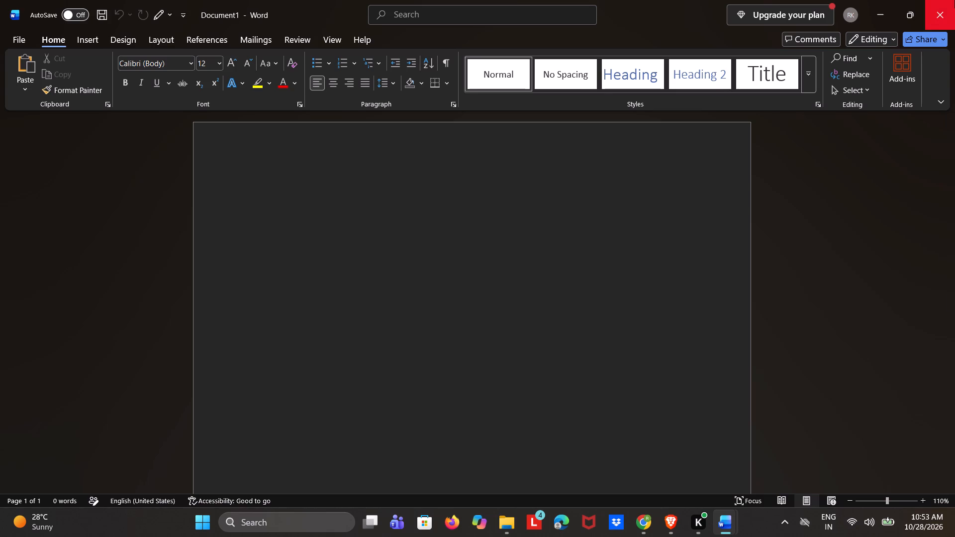
Close the empty new document and the Unconfirmed 414216 document in Word.
{"action": "left_click", "coordinate": [952, 21]}
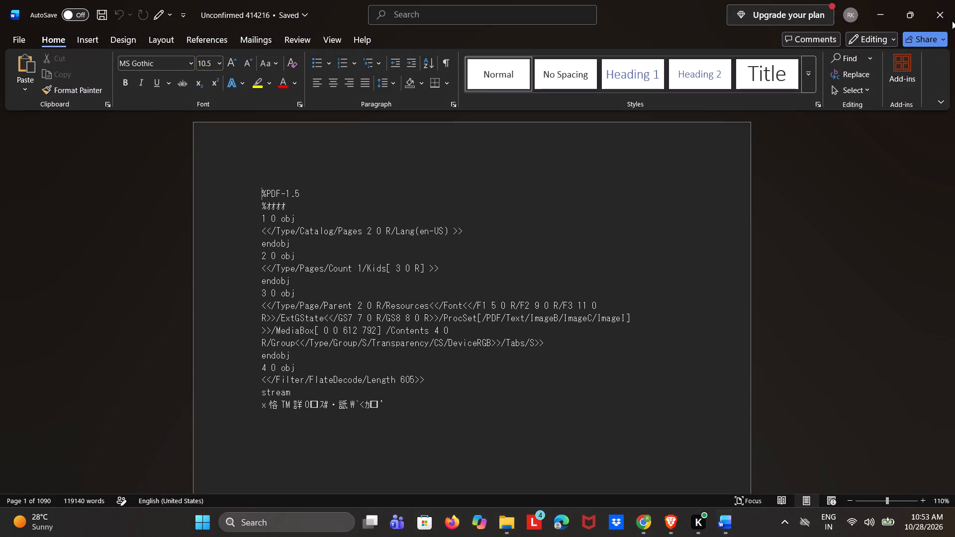
{"action": "left_click", "coordinate": [941, 10]}
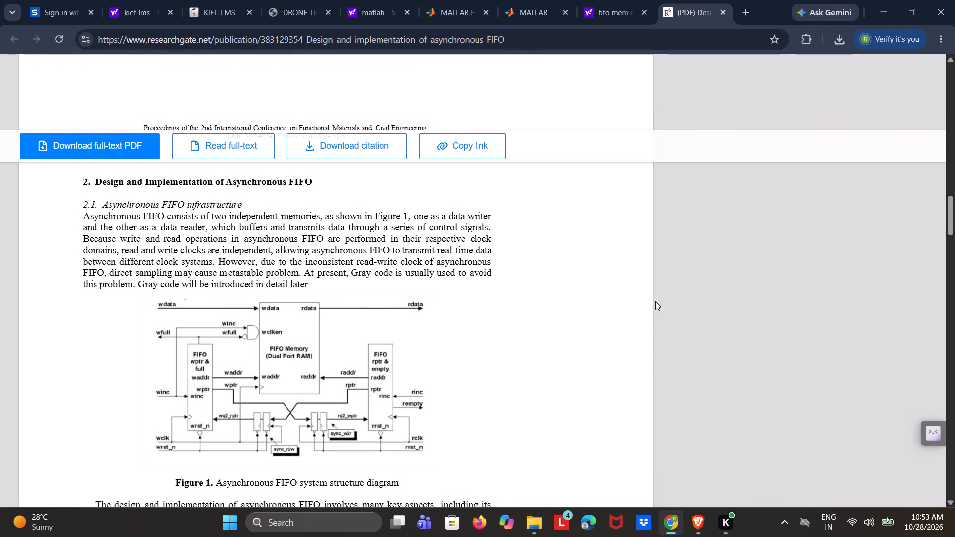
Minimize the Chrome window showing the asynchronous FIFO paper.
{"action": "left_click", "coordinate": [882, 9]}
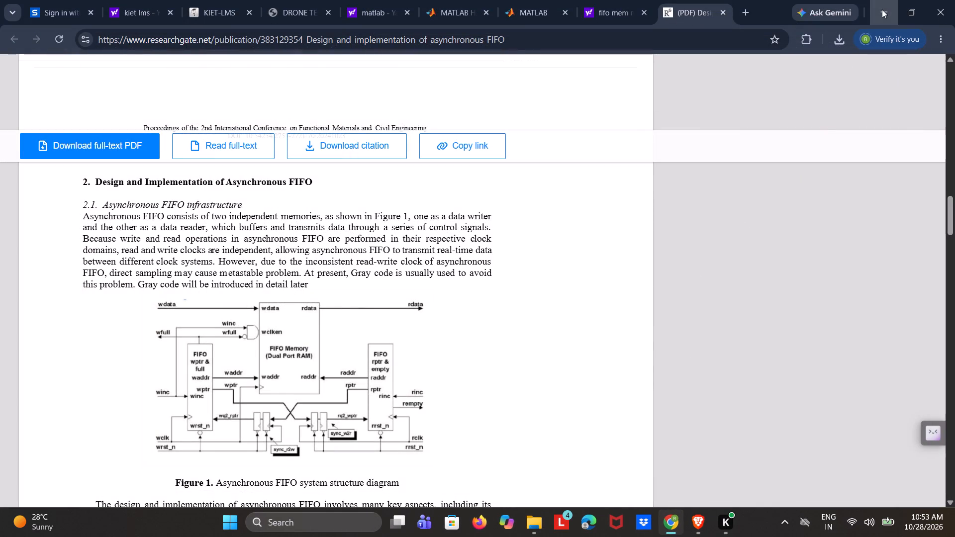
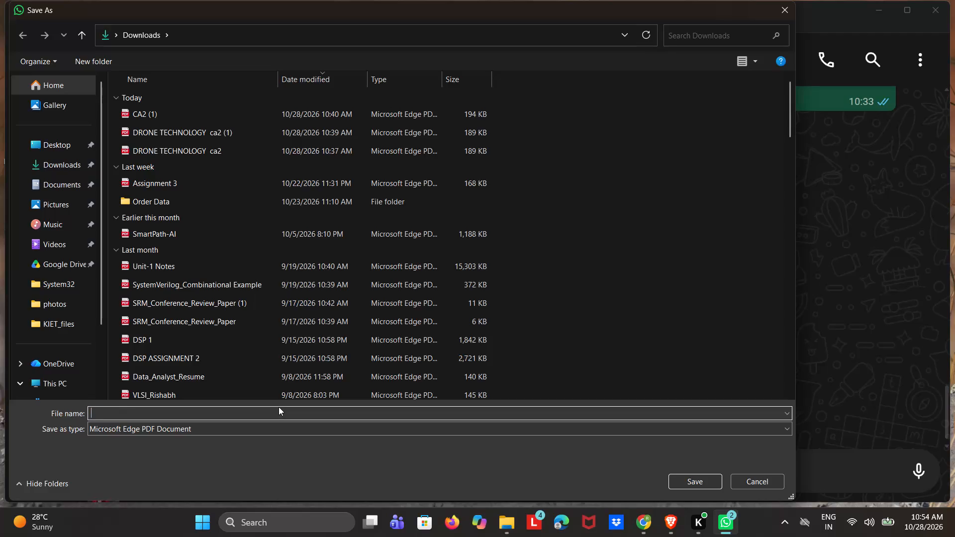
Enter a file name starting with "AS" for the WhatsApp PDF being saved to the Downloads folder.
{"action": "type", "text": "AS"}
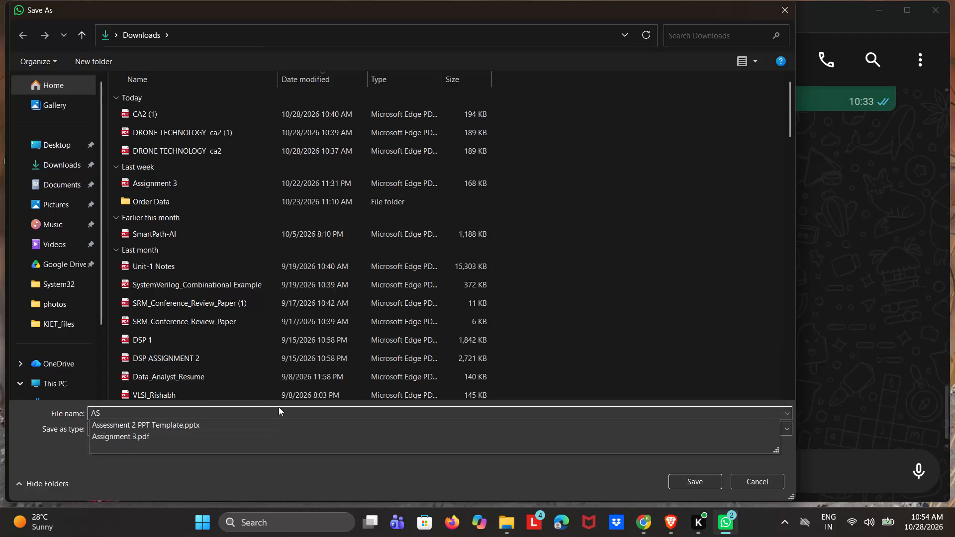
Complete the file name of the WhatsApp PDF being saved to Downloads as ASIC REPORT.
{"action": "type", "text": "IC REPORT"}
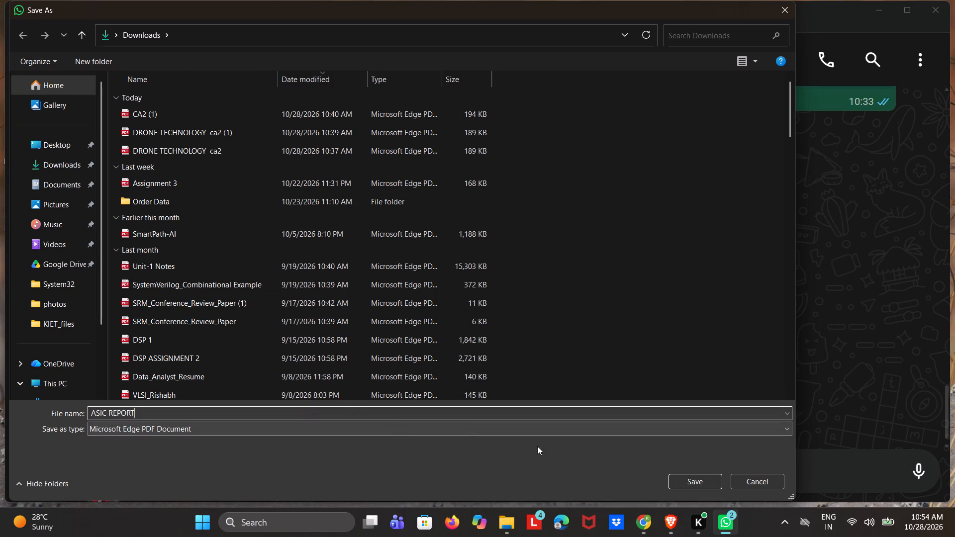
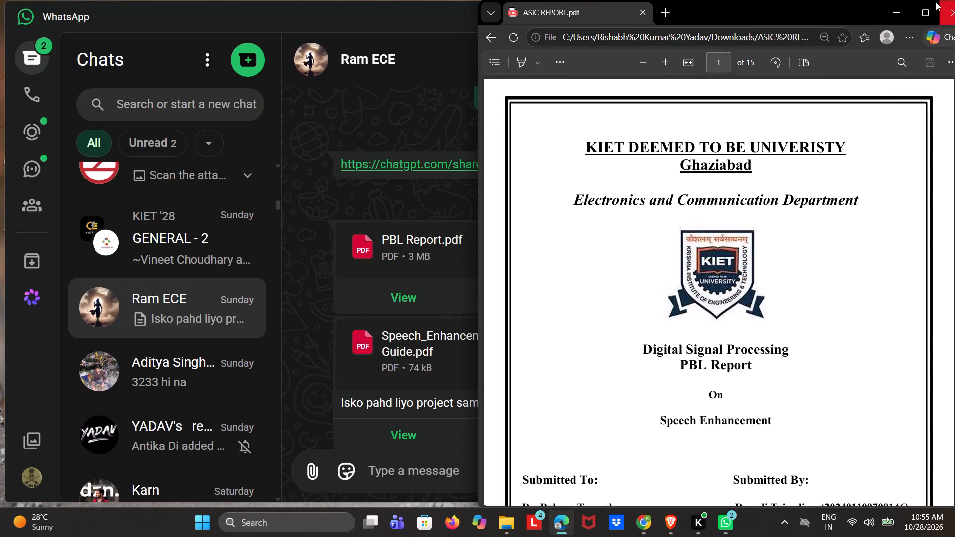
Maximize the ASIC REPORT PDF window and look through the report from the cover page to the Conclusion and Contributions page and back.
{"action": "left_click", "coordinate": [928, 6]}
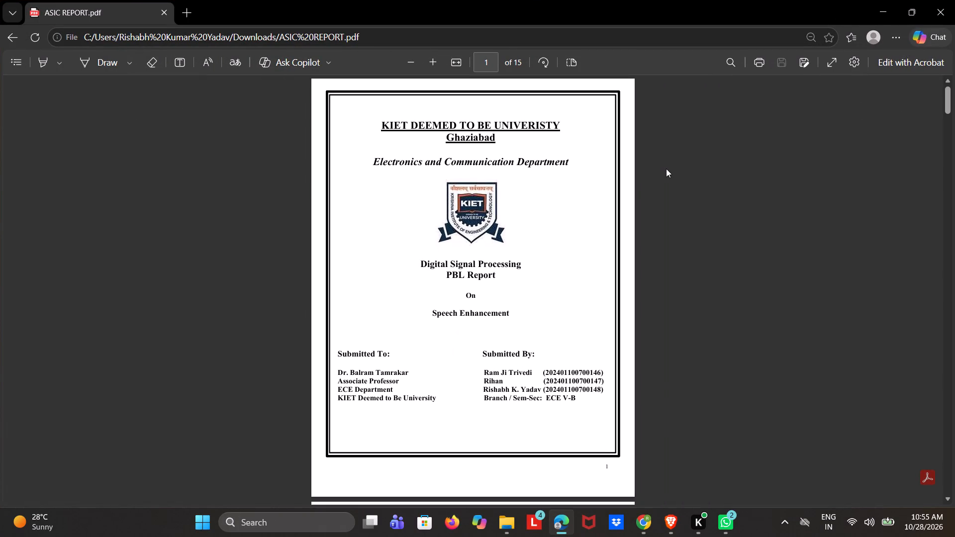
{"action": "scroll", "coordinate": [666, 169], "scroll_direction": "down", "scroll_amount": 5}
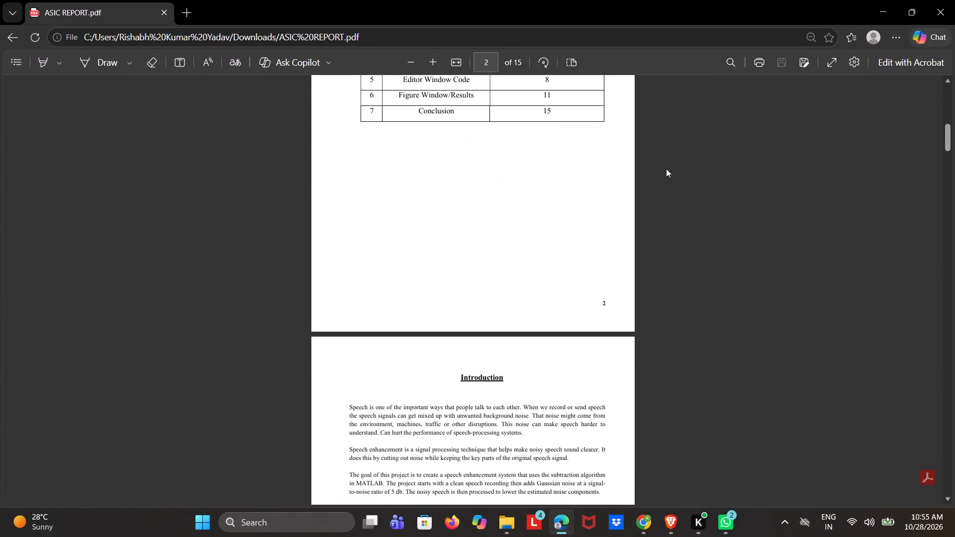
{"action": "scroll", "coordinate": [666, 169], "scroll_direction": "up", "scroll_amount": 1}
{"action": "scroll", "coordinate": [666, 169], "scroll_direction": "down", "scroll_amount": 4}
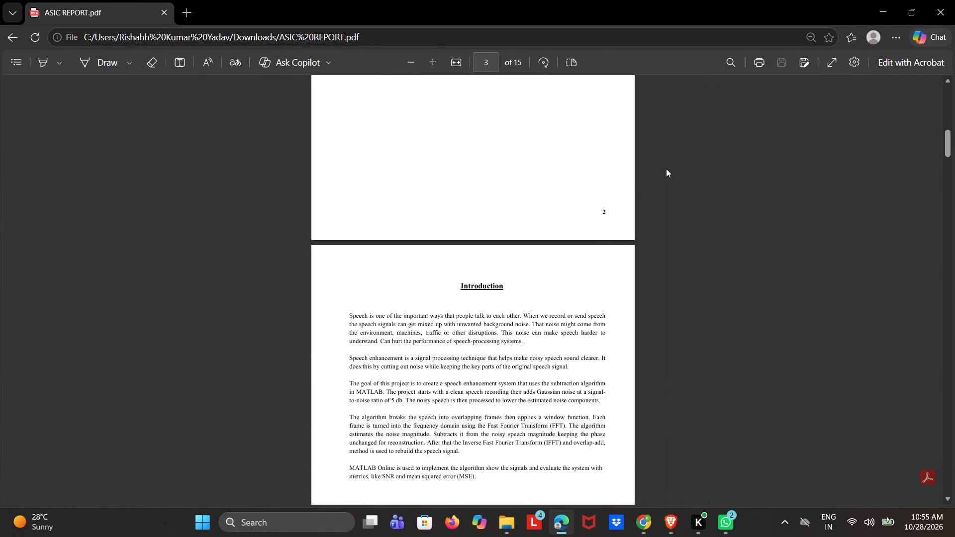
{"action": "scroll", "coordinate": [666, 169], "scroll_direction": "down", "scroll_amount": 4}
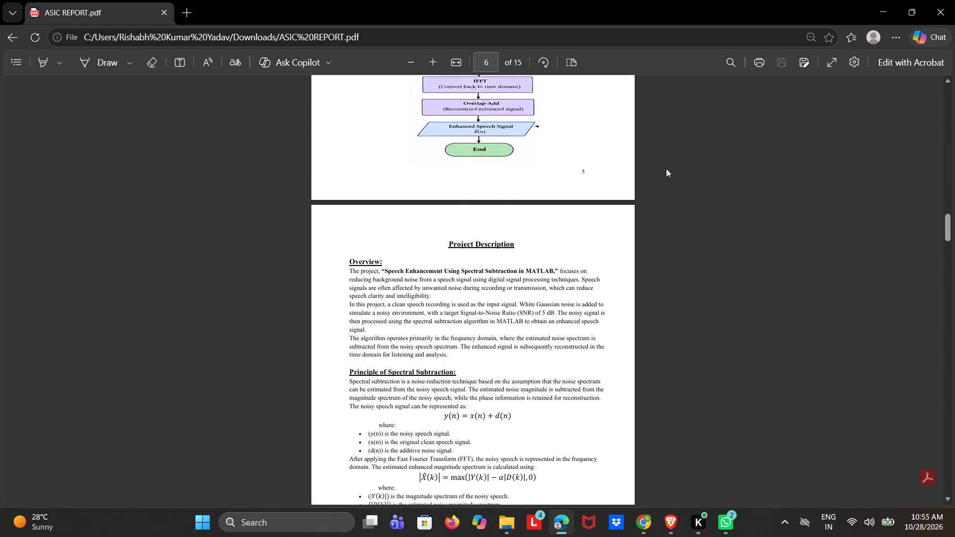
{"action": "scroll", "coordinate": [666, 169], "scroll_direction": "down", "scroll_amount": 16}
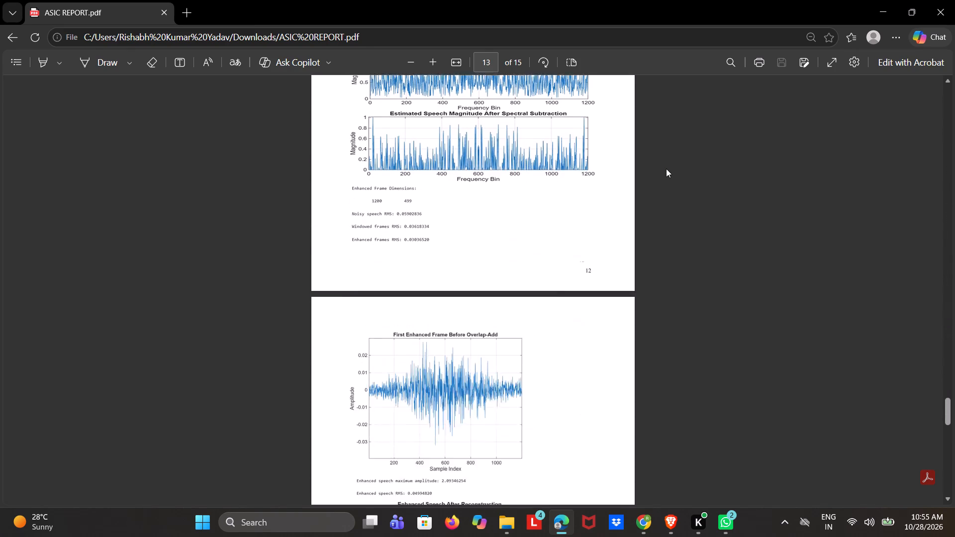
{"action": "scroll", "coordinate": [666, 169], "scroll_direction": "down", "scroll_amount": 5}
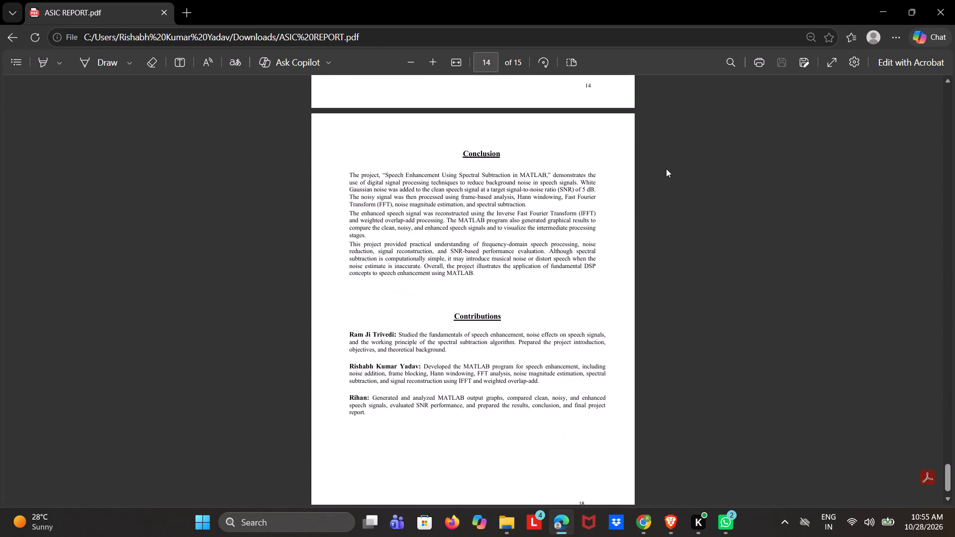
{"action": "scroll", "coordinate": [666, 169], "scroll_direction": "up", "scroll_amount": 19}
{"action": "scroll", "coordinate": [666, 169], "scroll_direction": "up", "scroll_amount": 11}
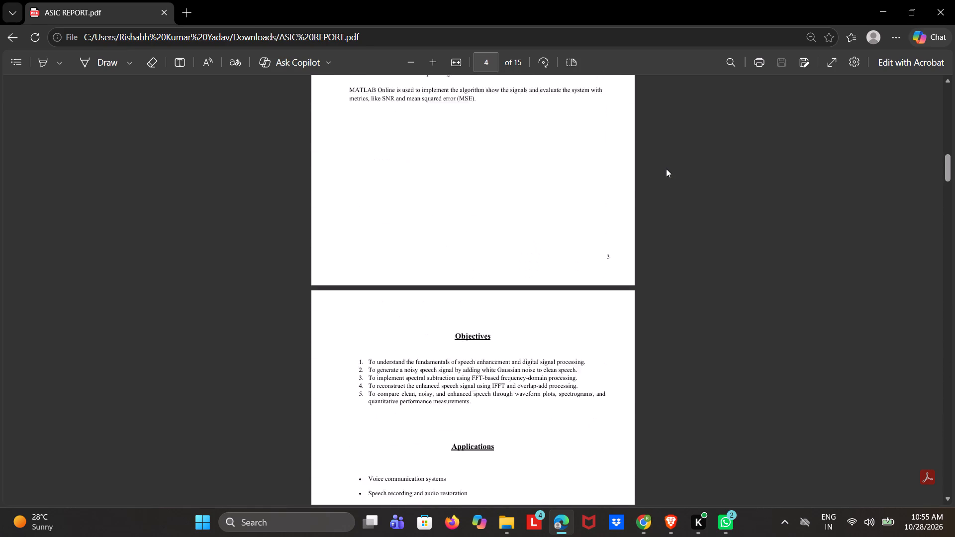
{"action": "scroll", "coordinate": [666, 169], "scroll_direction": "up", "scroll_amount": 5}
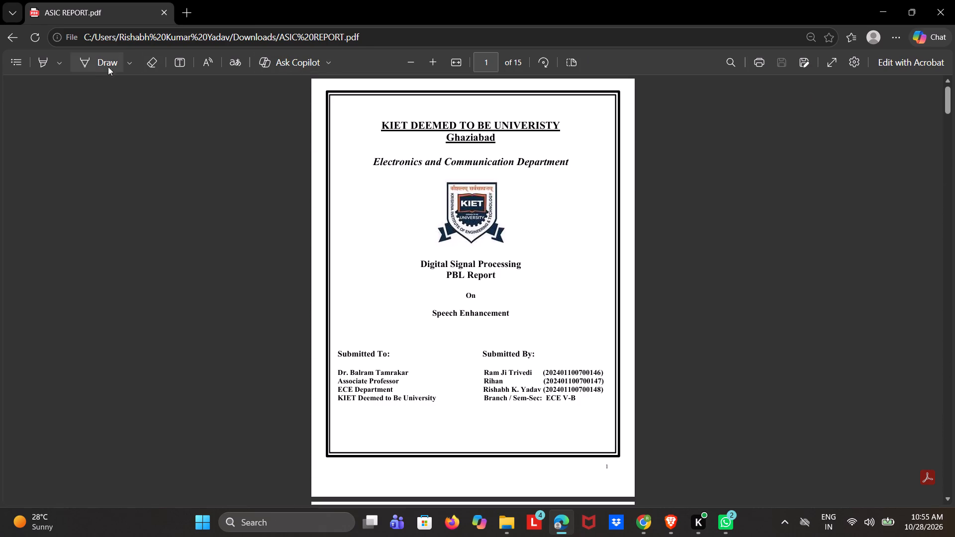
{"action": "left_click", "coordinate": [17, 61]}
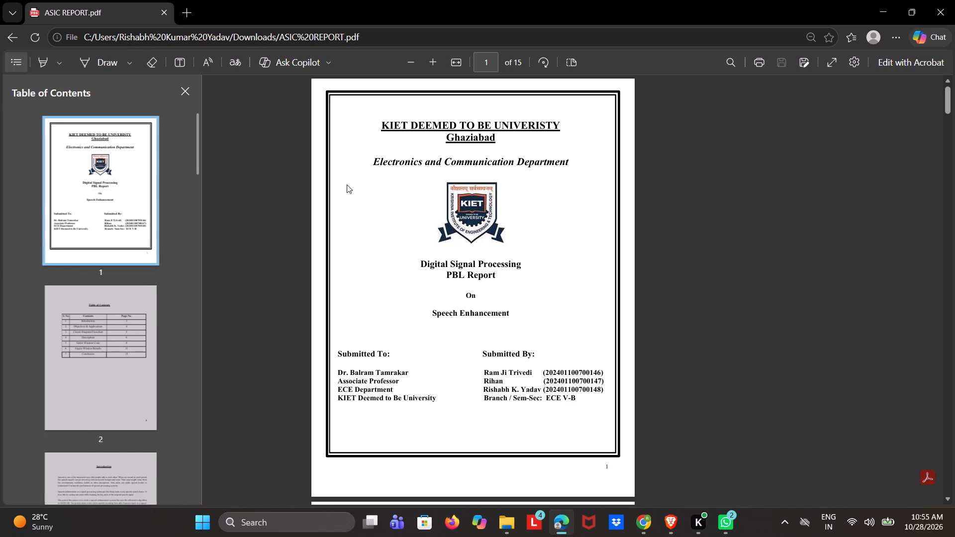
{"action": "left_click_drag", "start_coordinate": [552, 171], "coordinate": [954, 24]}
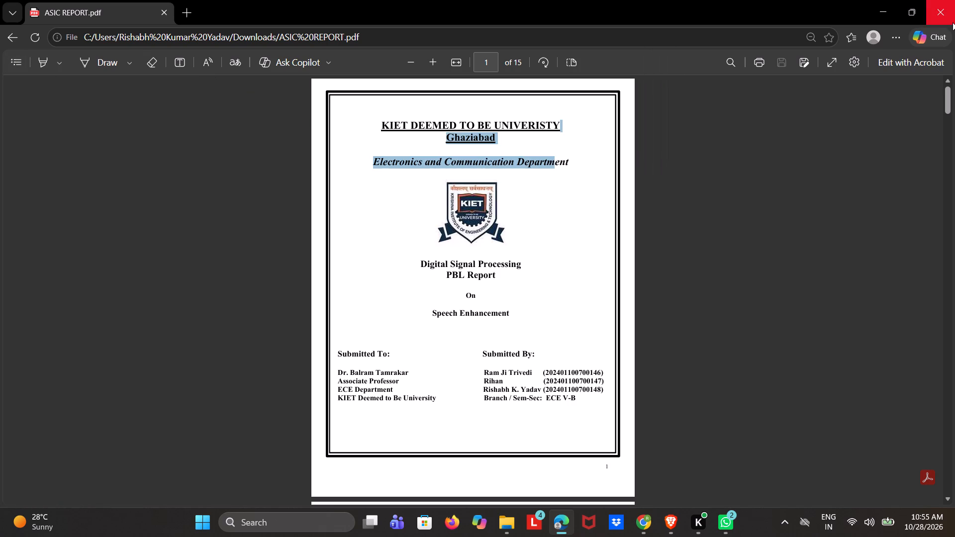
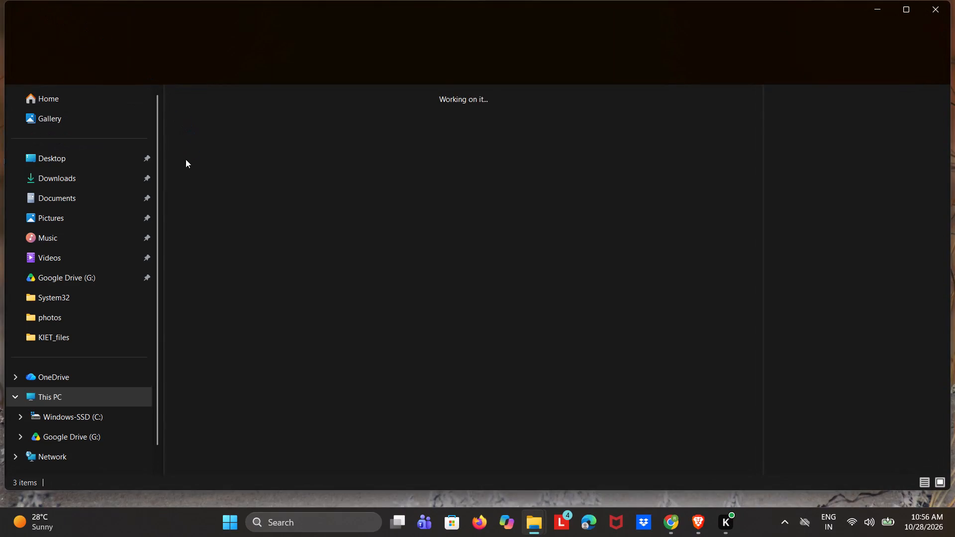
Open the ASIC REPORT PDF from the Downloads folder in Word and enable editing.
{"action": "double_click", "coordinate": [243, 124]}
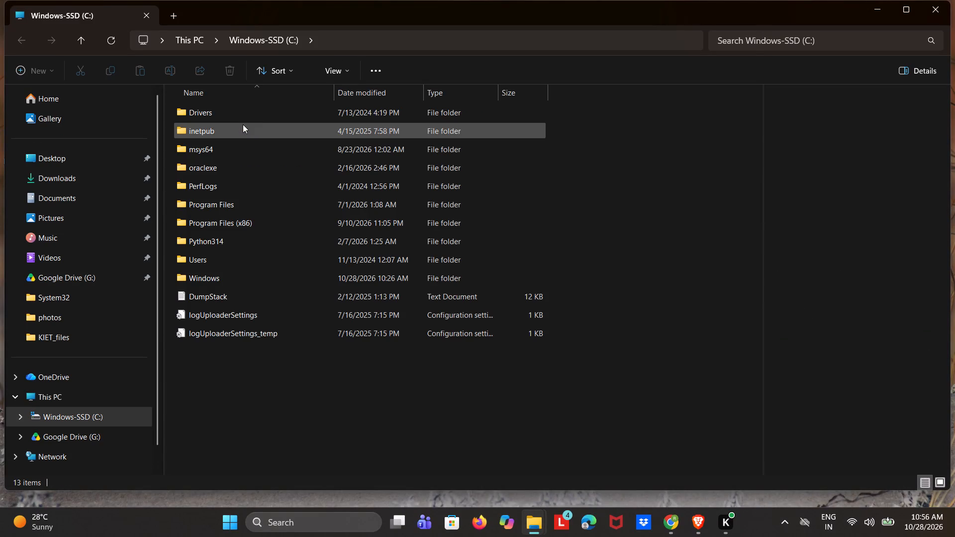
{"action": "left_click", "coordinate": [92, 172]}
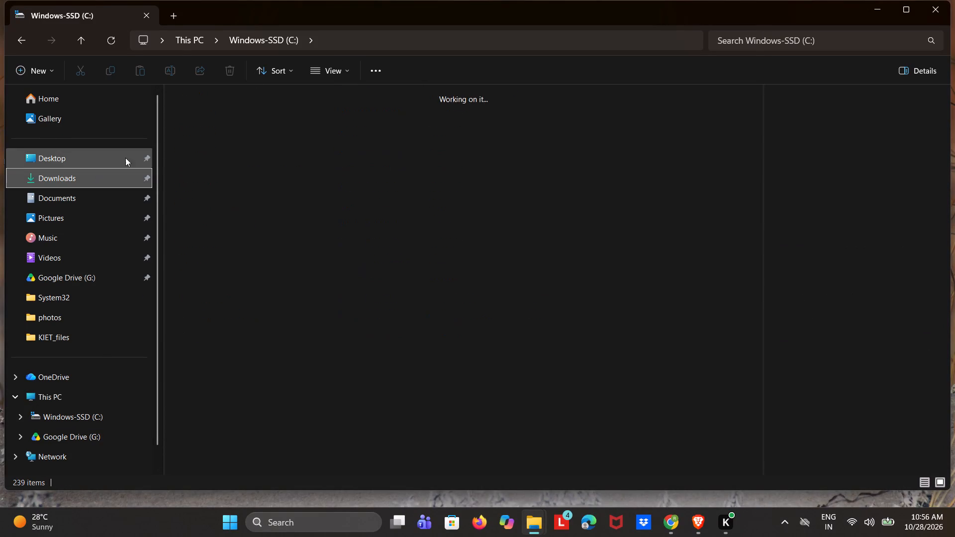
{"action": "right_click", "coordinate": [200, 153]}
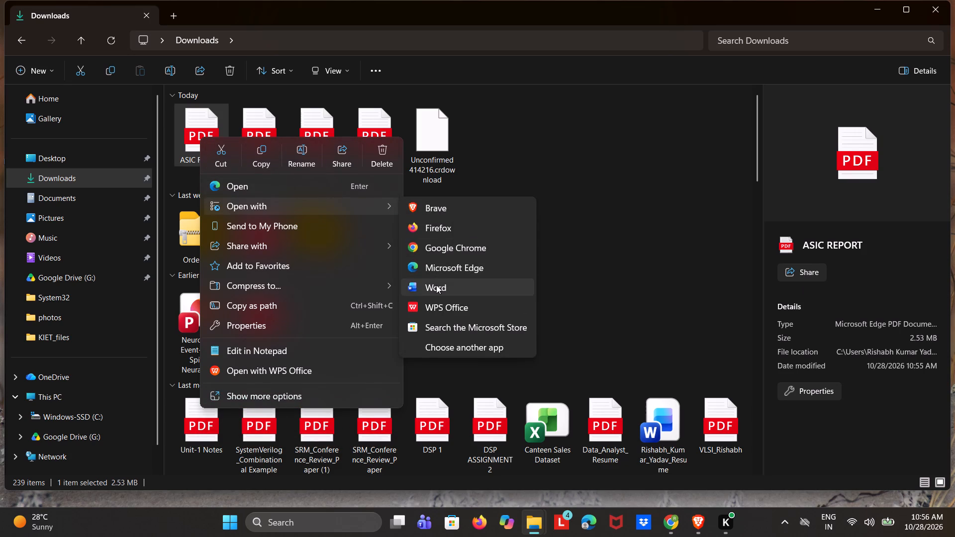
{"action": "left_click", "coordinate": [436, 285]}
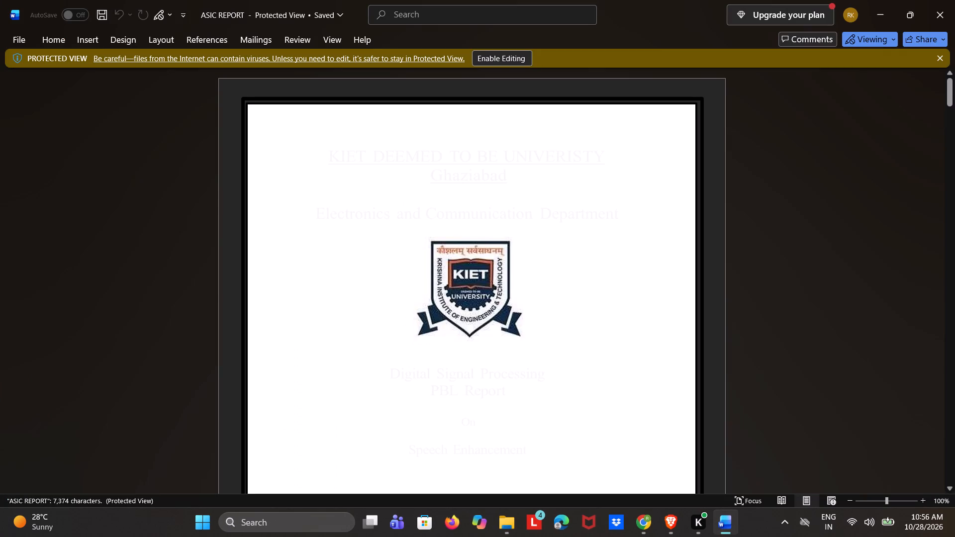
{"action": "left_click", "coordinate": [512, 55]}
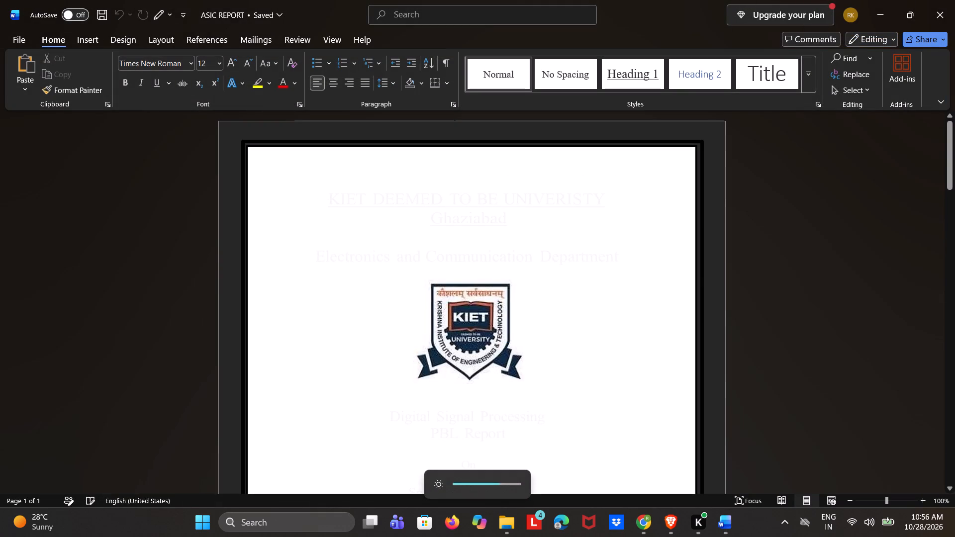
Look through the converted report from the cover page past the table of contents and return to the beginning.
{"action": "scroll", "coordinate": [551, 346], "scroll_direction": "down", "scroll_amount": 2}
{"action": "scroll", "coordinate": [551, 346], "scroll_direction": "up", "scroll_amount": 5}
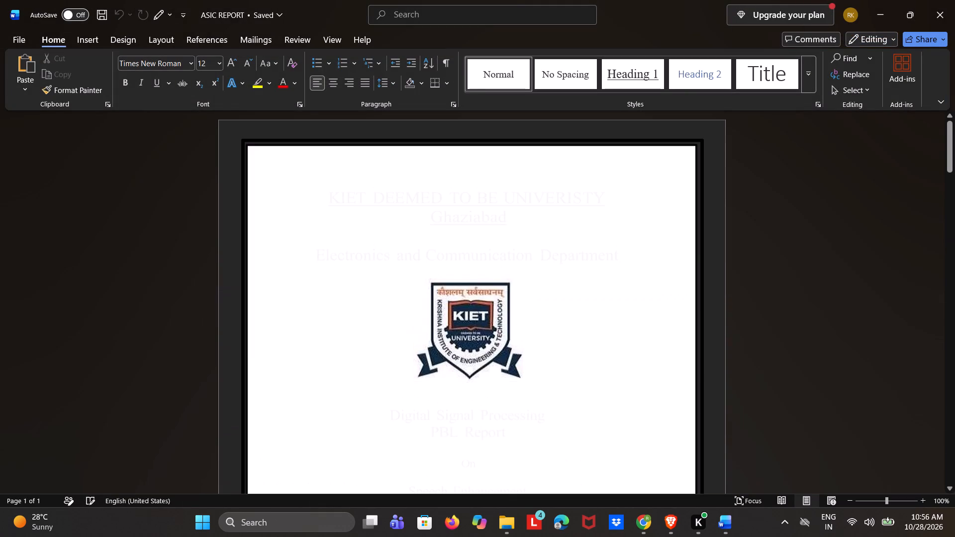
{"action": "scroll", "coordinate": [551, 346], "scroll_direction": "up", "scroll_amount": 1}
{"action": "scroll", "coordinate": [551, 346], "scroll_direction": "down", "scroll_amount": 2}
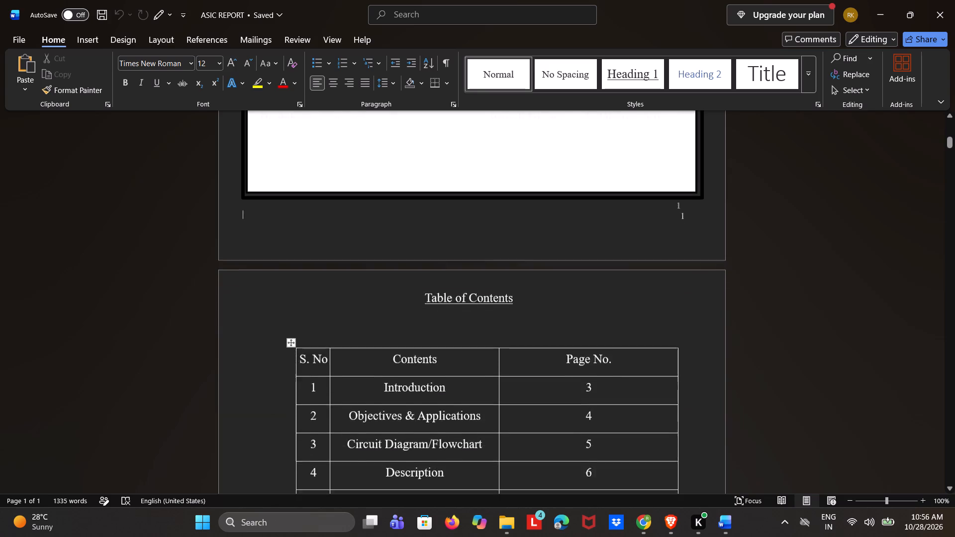
{"action": "scroll", "coordinate": [551, 346], "scroll_direction": "down", "scroll_amount": 20}
{"action": "scroll", "coordinate": [551, 346], "scroll_direction": "up", "scroll_amount": 20}
{"action": "scroll", "coordinate": [551, 346], "scroll_direction": "up", "scroll_amount": 20}
{"action": "scroll", "coordinate": [551, 346], "scroll_direction": "up", "scroll_amount": 4}
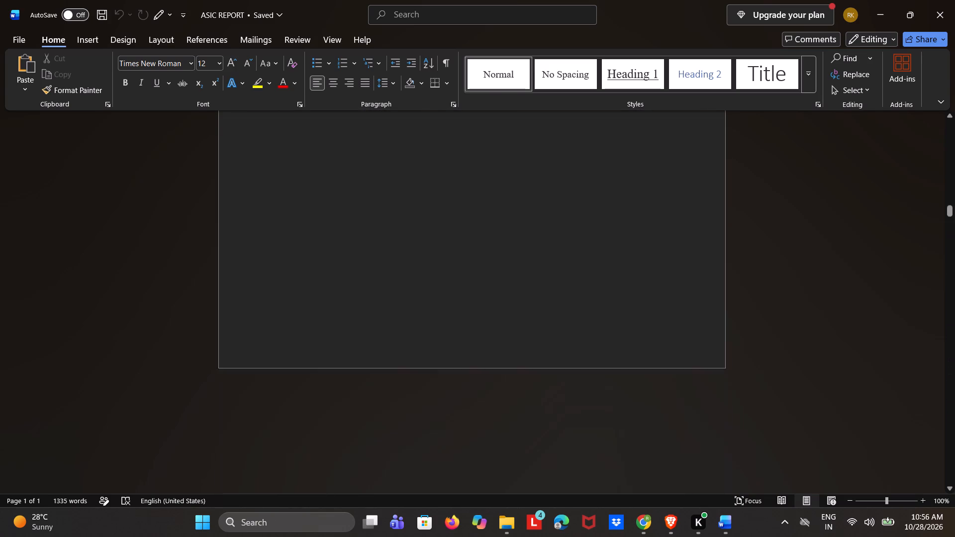
{"action": "scroll", "coordinate": [551, 346], "scroll_direction": "up", "scroll_amount": 9}
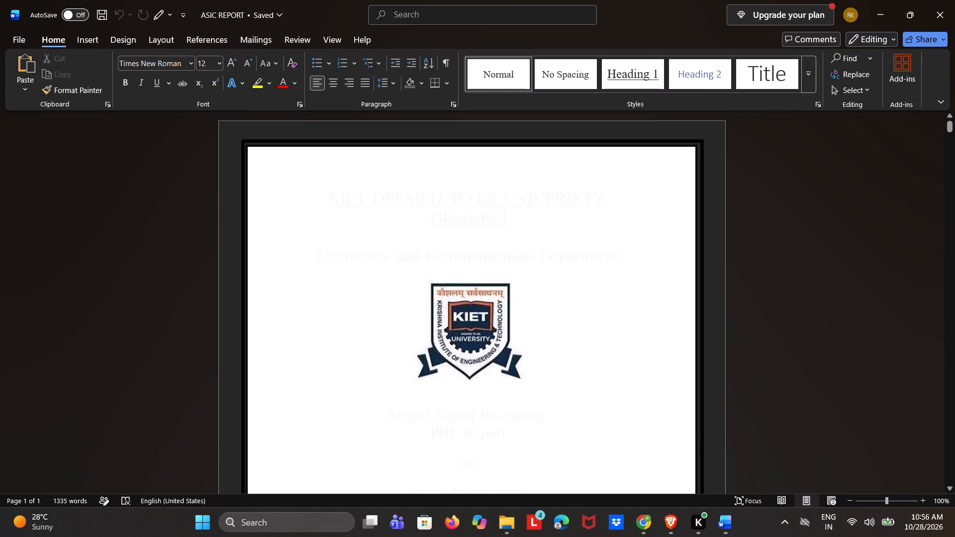
Examine the cover page's frame and faint department text by selecting them, and review the page down to the table of contents.
{"action": "left_click", "coordinate": [526, 451]}
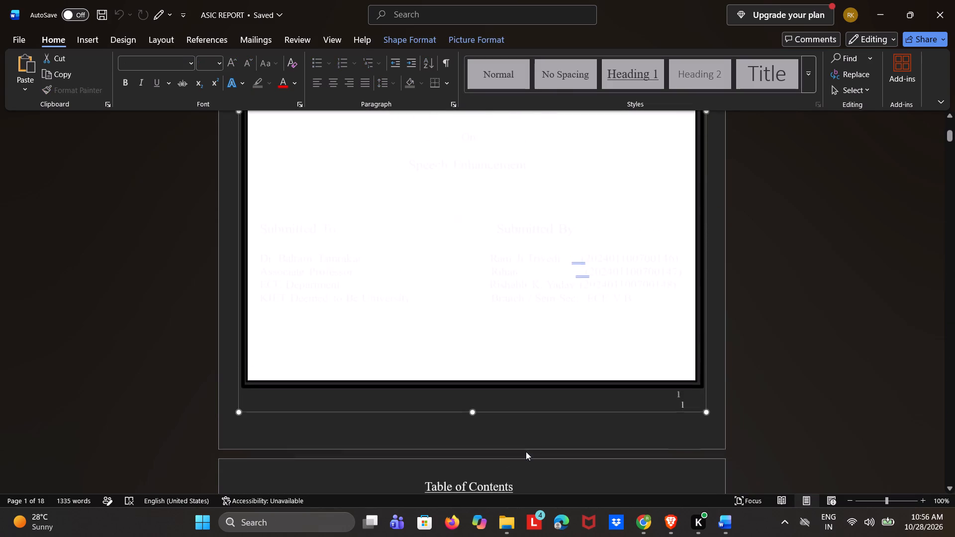
{"action": "scroll", "coordinate": [526, 451], "scroll_direction": "up", "scroll_amount": 1}
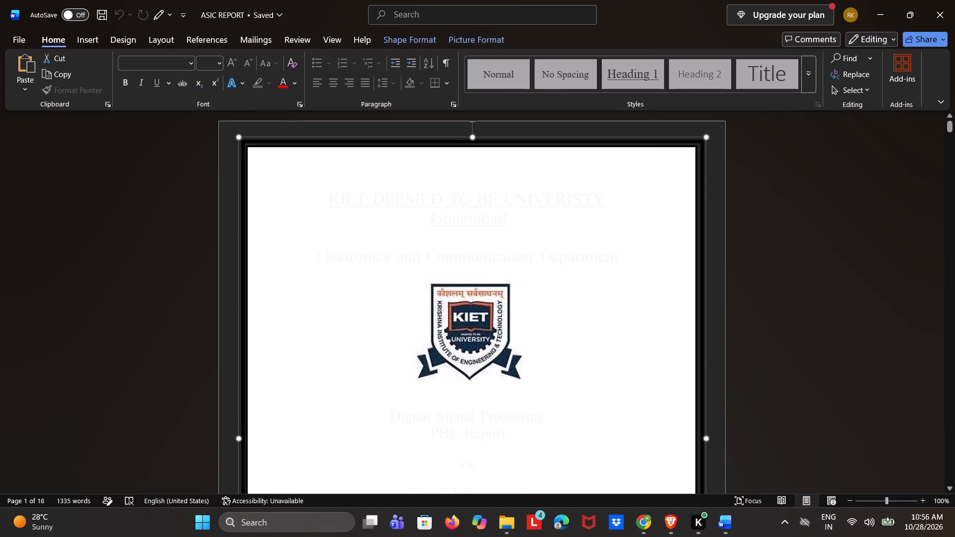
{"action": "left_click", "coordinate": [500, 262]}
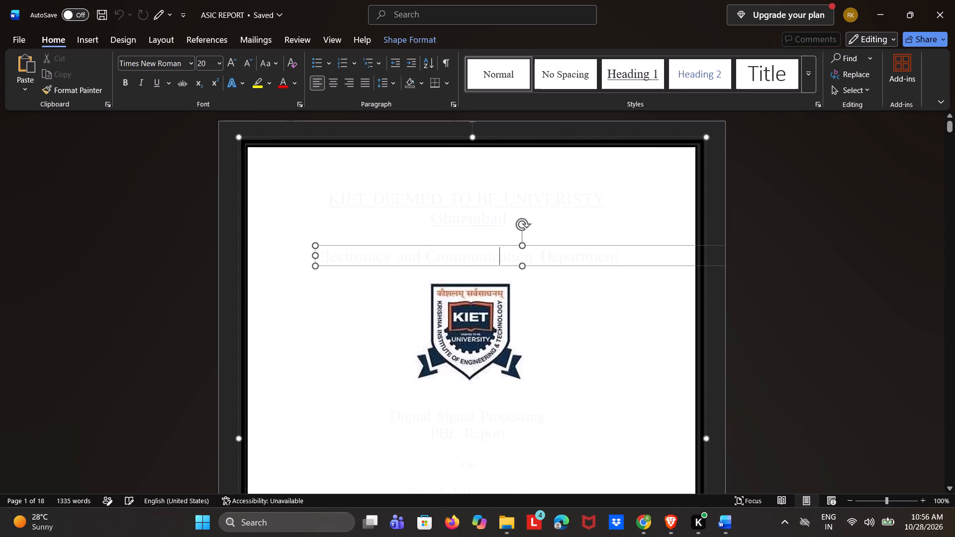
{"action": "left_click_drag", "start_coordinate": [486, 254], "coordinate": [465, 216]}
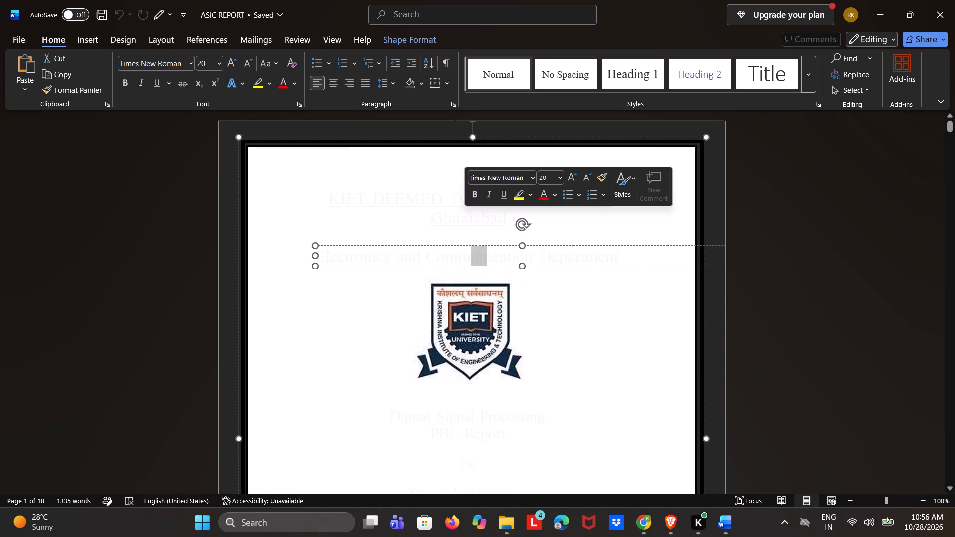
{"action": "left_click", "coordinate": [870, 363]}
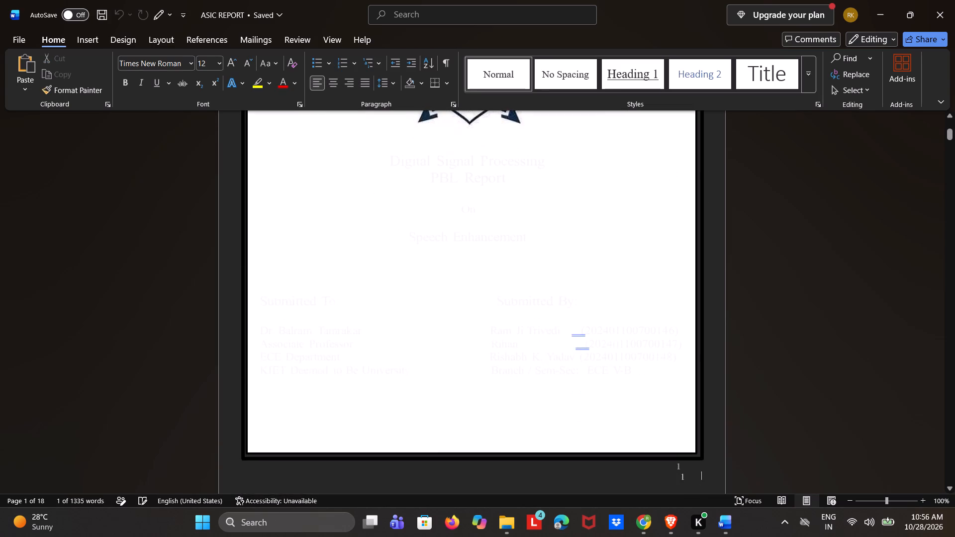
{"action": "scroll", "coordinate": [644, 303], "scroll_direction": "up", "scroll_amount": 2}
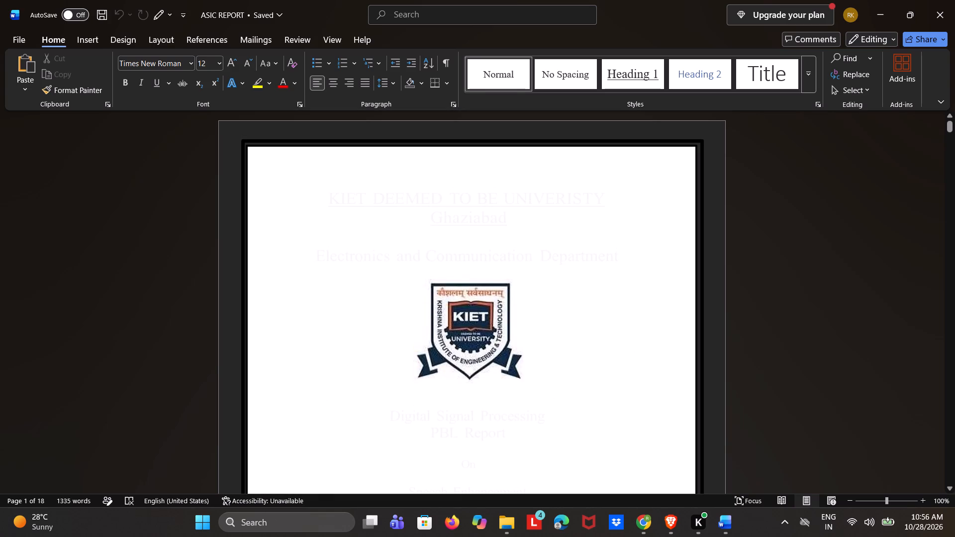
{"action": "scroll", "coordinate": [644, 303], "scroll_direction": "up", "scroll_amount": 1}
{"action": "scroll", "coordinate": [644, 303], "scroll_direction": "down", "scroll_amount": 2}
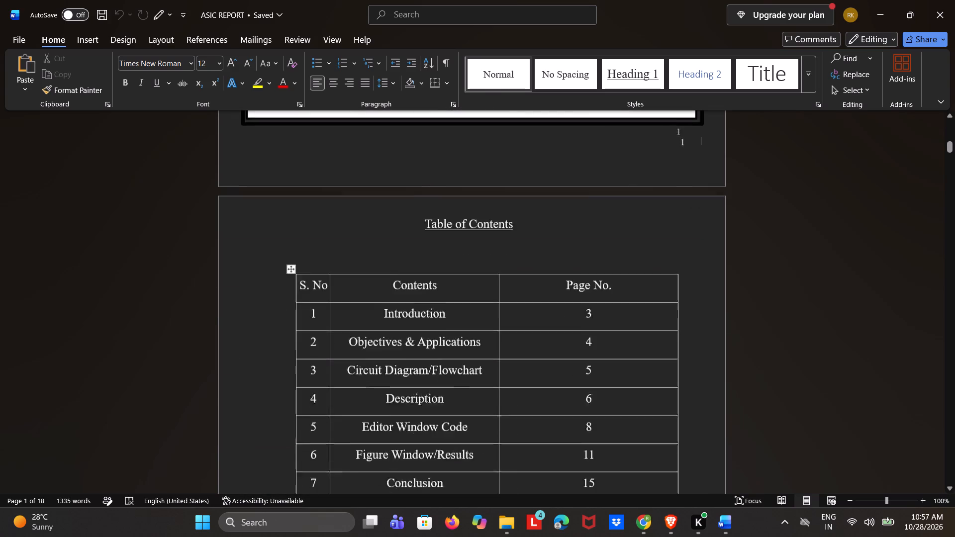
Delete the entire contents of the ASIC REPORT document, from the cover page through the last page, and look over the page.
{"action": "scroll", "coordinate": [644, 303], "scroll_direction": "down", "scroll_amount": 2}
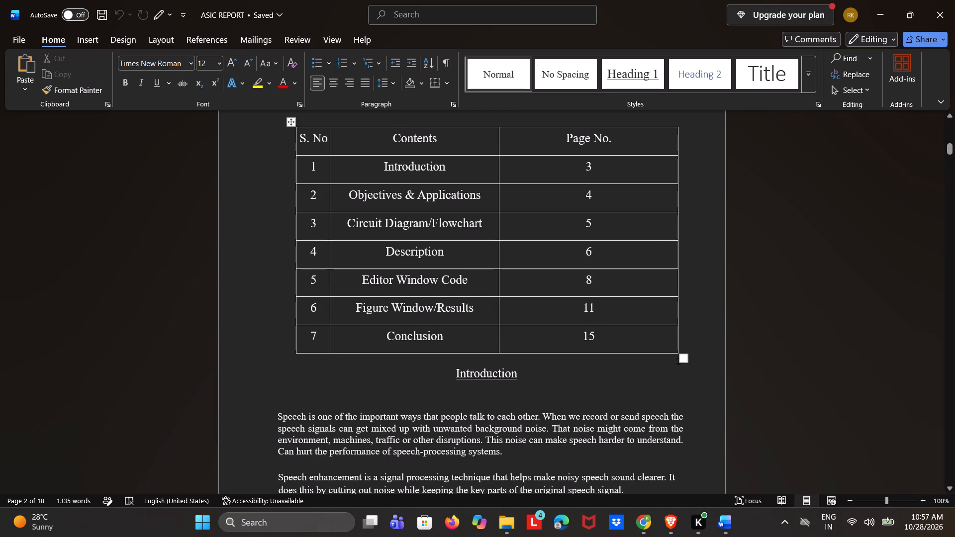
{"action": "scroll", "coordinate": [653, 362], "scroll_direction": "down", "scroll_amount": 1}
{"action": "key", "text": "ctrl+a"}
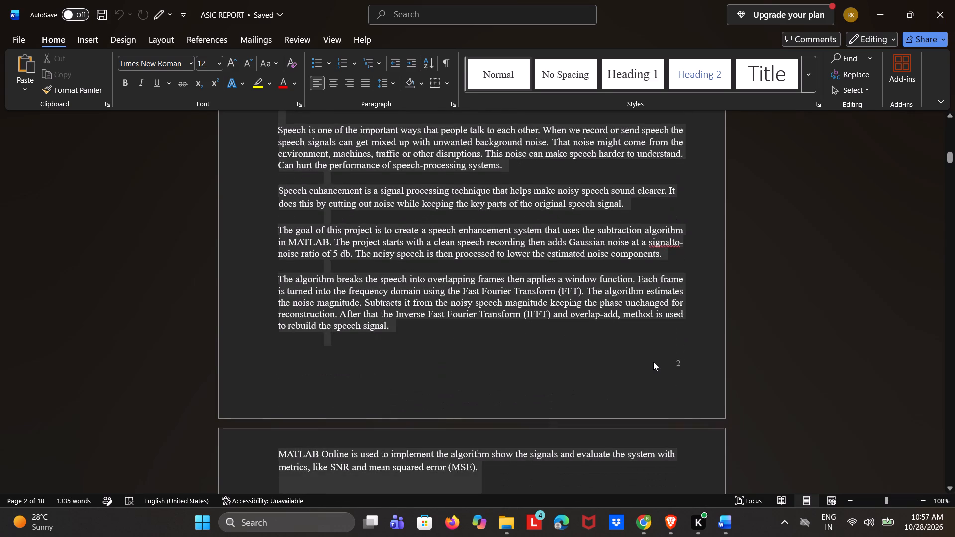
{"action": "key", "text": "Delete"}
{"action": "scroll", "coordinate": [653, 362], "scroll_direction": "down", "scroll_amount": 15}
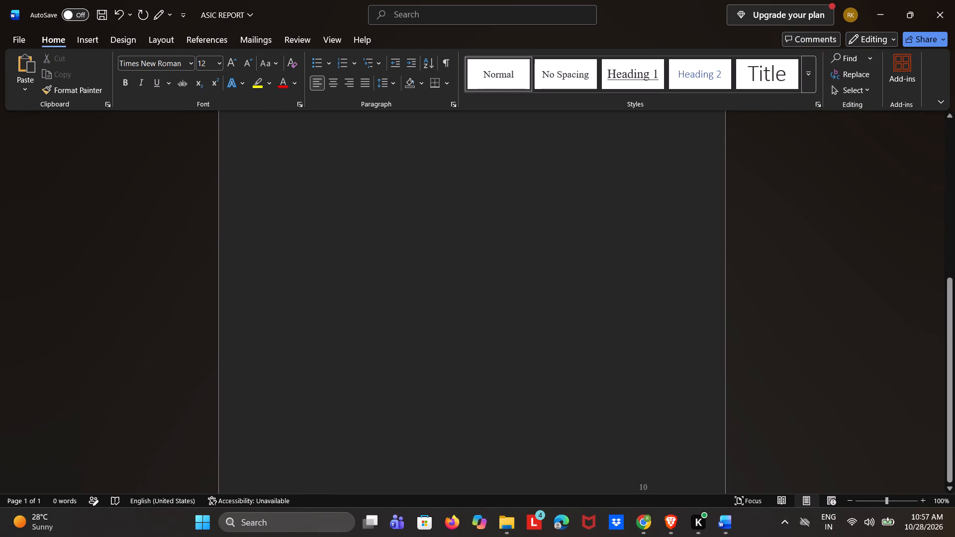
{"action": "scroll", "coordinate": [653, 362], "scroll_direction": "down", "scroll_amount": 20}
{"action": "scroll", "coordinate": [653, 362], "scroll_direction": "down", "scroll_amount": 17}
{"action": "scroll", "coordinate": [653, 362], "scroll_direction": "up", "scroll_amount": 14}
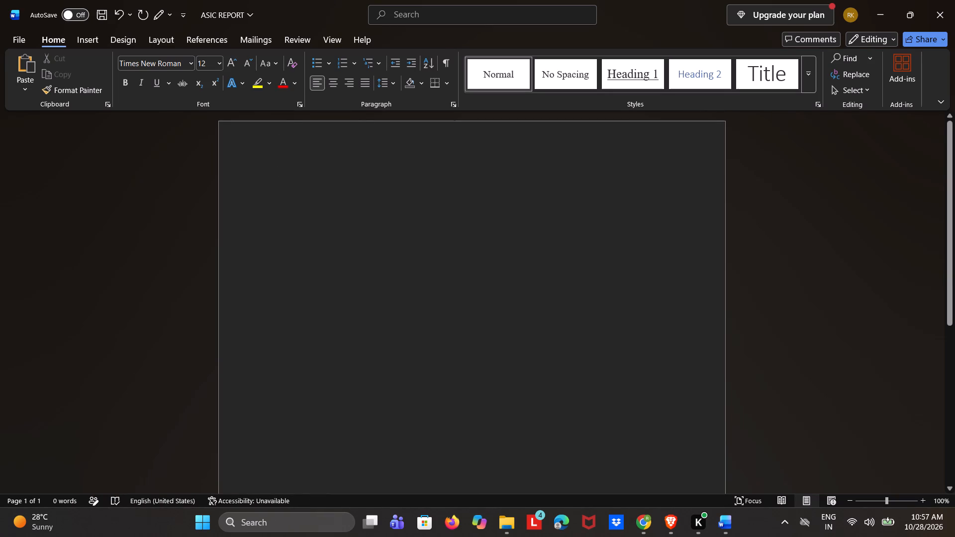
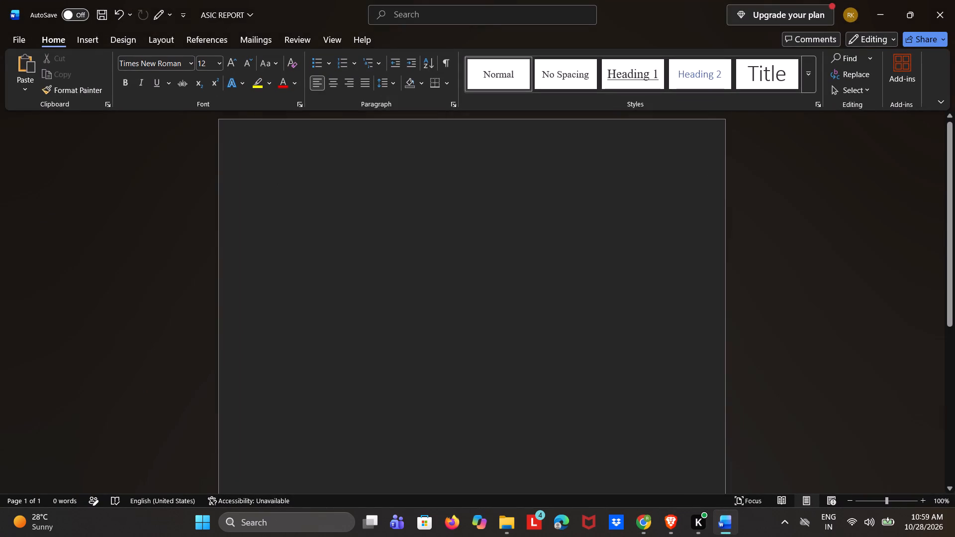
{"action": "key", "text": "ctrl+v"}
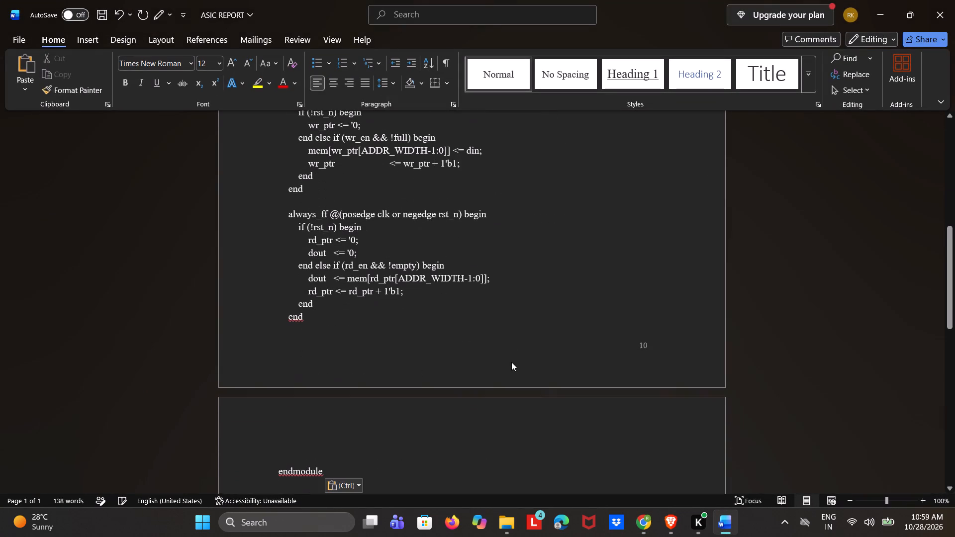
Add the line "#RTL CODE" above the fifo_8x8 module code, leaving a blank line between them.
{"action": "scroll", "coordinate": [511, 362], "scroll_direction": "up", "scroll_amount": 4}
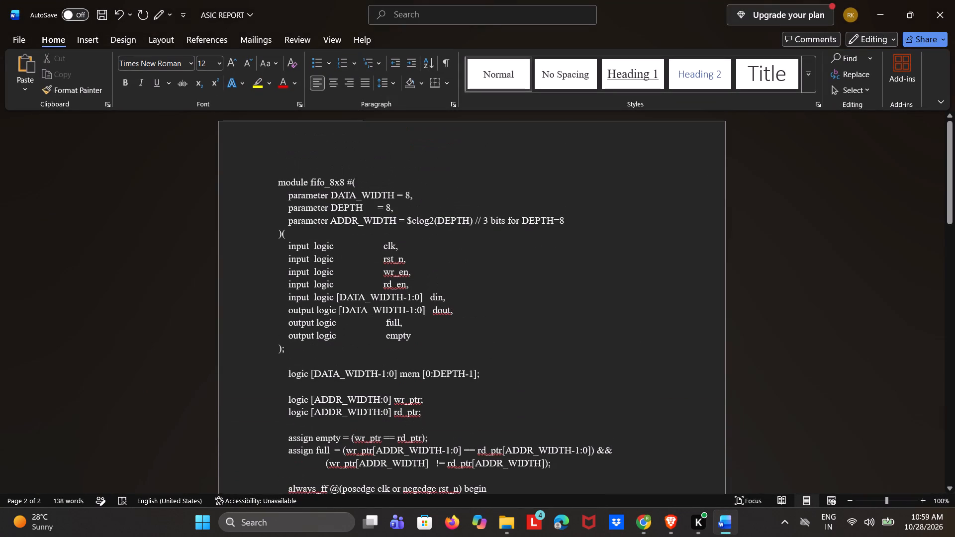
{"action": "left_click", "coordinate": [323, 162]}
{"action": "key", "text": "Up"}
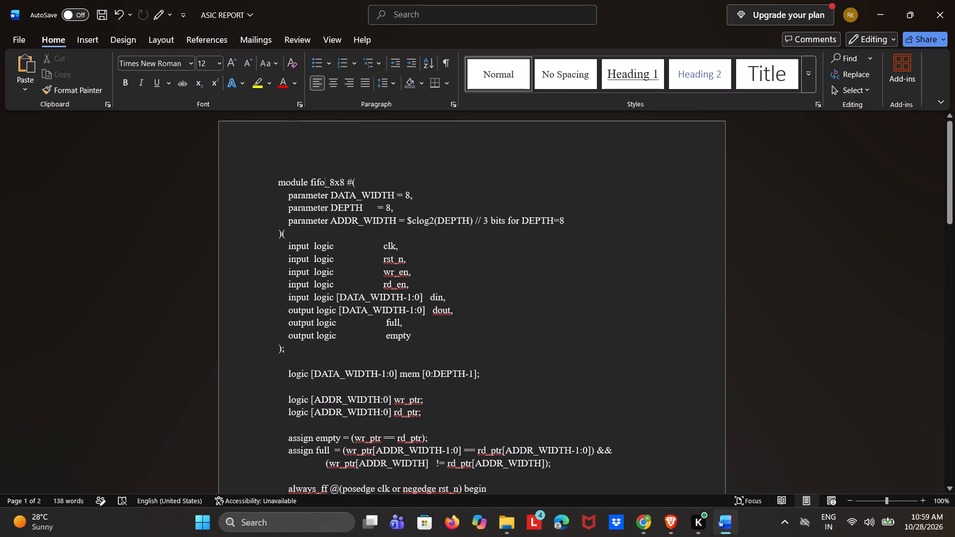
{"action": "left_click", "coordinate": [275, 184]}
{"action": "key", "text": "Return"}
{"action": "key", "text": "Return"}
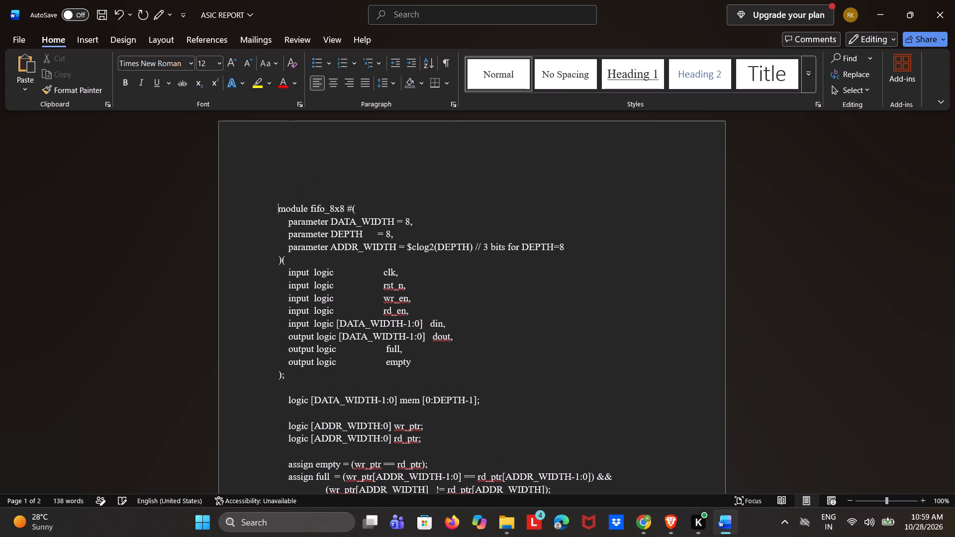
Add the heading "#RTL CODE" above the fifo_8x8 module code on the first page.
{"action": "key", "text": "Up"}
{"action": "key", "text": "Up"}
{"action": "key", "text": "Up"}
{"action": "key", "text": "shift+numbersign"}
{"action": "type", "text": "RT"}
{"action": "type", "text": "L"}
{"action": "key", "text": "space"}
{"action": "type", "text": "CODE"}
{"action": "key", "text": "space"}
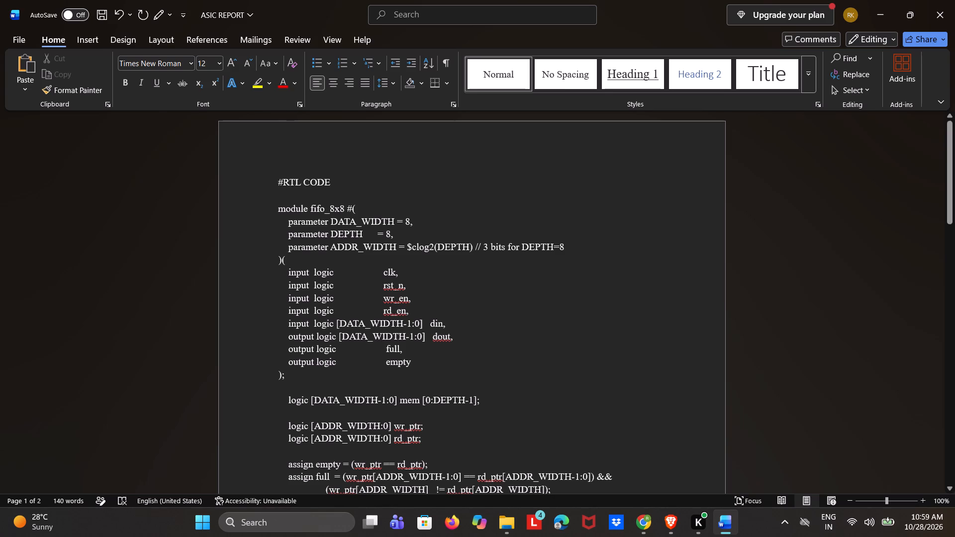
Add a left-aligned "TEST BENCH" heading below the module's closing endmodule line, leaving two blank lines between them.
{"action": "scroll", "coordinate": [313, 333], "scroll_direction": "down", "scroll_amount": 2}
{"action": "left_click", "coordinate": [382, 137]}
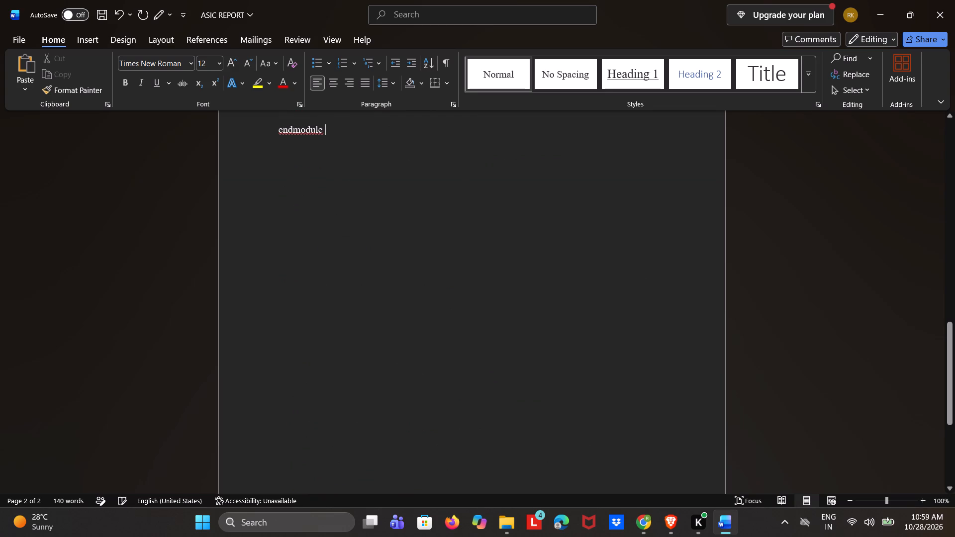
{"action": "key", "text": "Return"}
{"action": "key", "text": "Return"}
{"action": "key", "text": "Return"}
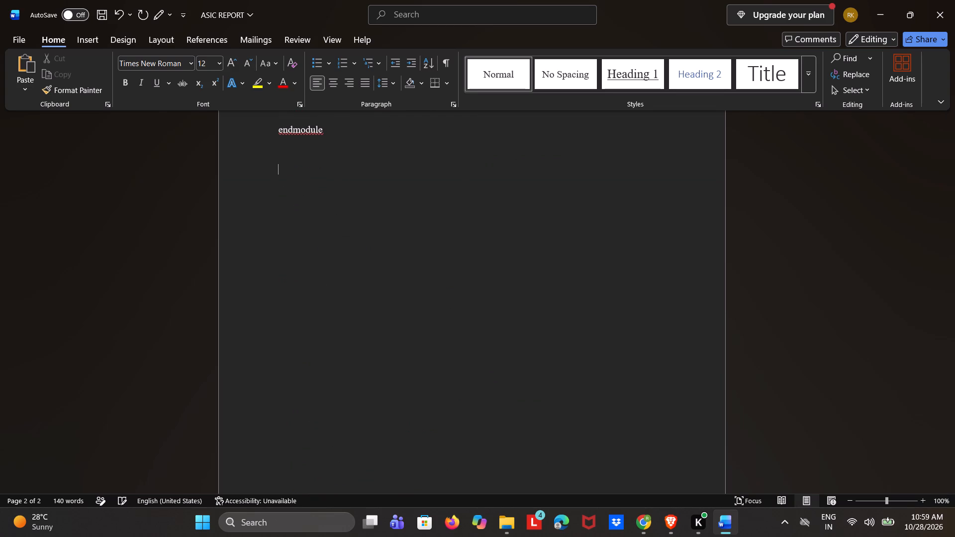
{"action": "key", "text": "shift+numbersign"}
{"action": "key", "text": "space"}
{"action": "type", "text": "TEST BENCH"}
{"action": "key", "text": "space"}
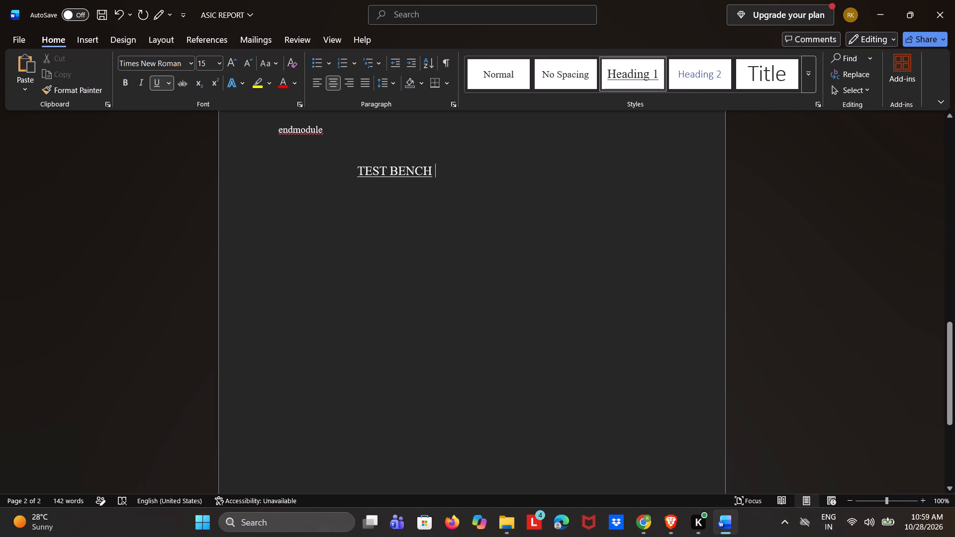
{"action": "left_click", "coordinate": [358, 170]}
{"action": "key", "text": "BackSpace"}
{"action": "key", "text": "BackSpace"}
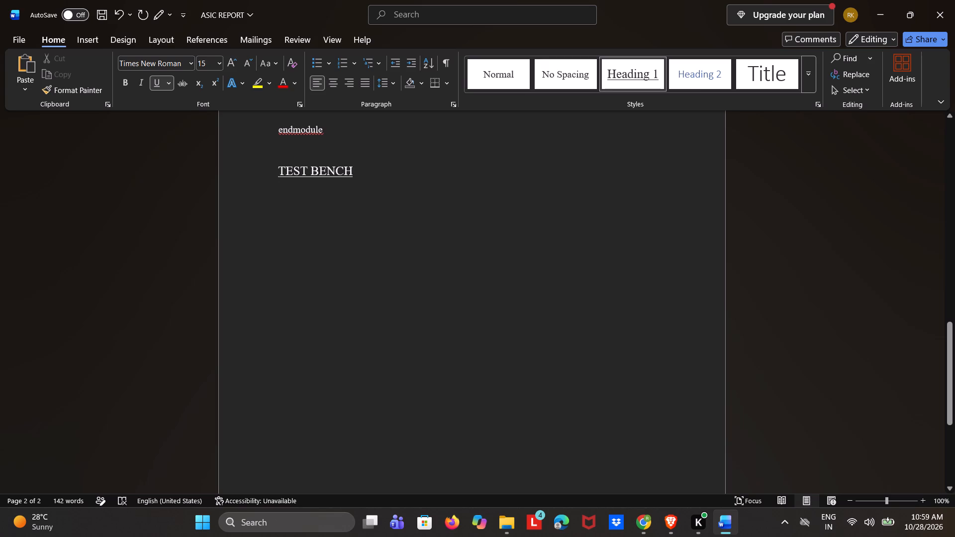
{"action": "key", "text": "Tab"}
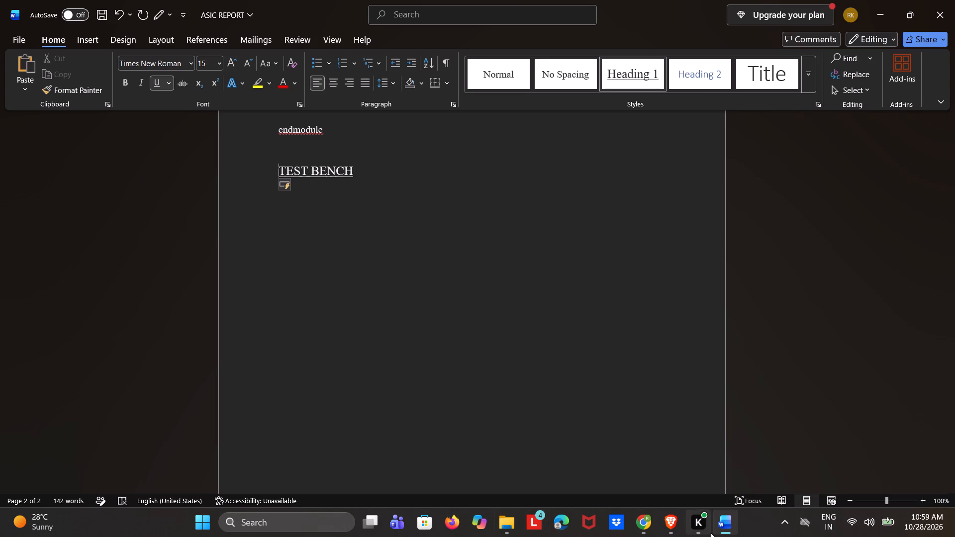
{"action": "left_click", "coordinate": [654, 529]}
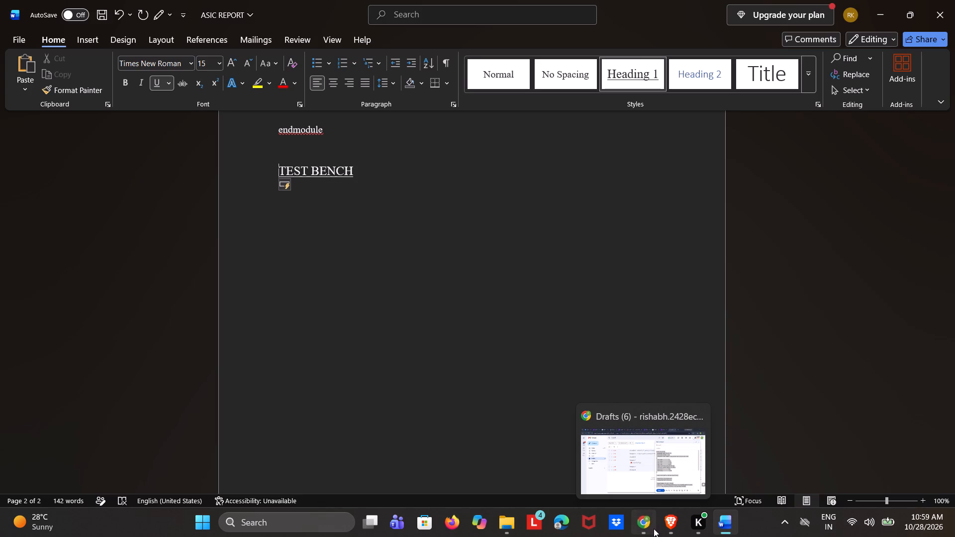
{"action": "left_click_drag", "start_coordinate": [379, 421], "coordinate": [465, 208]}
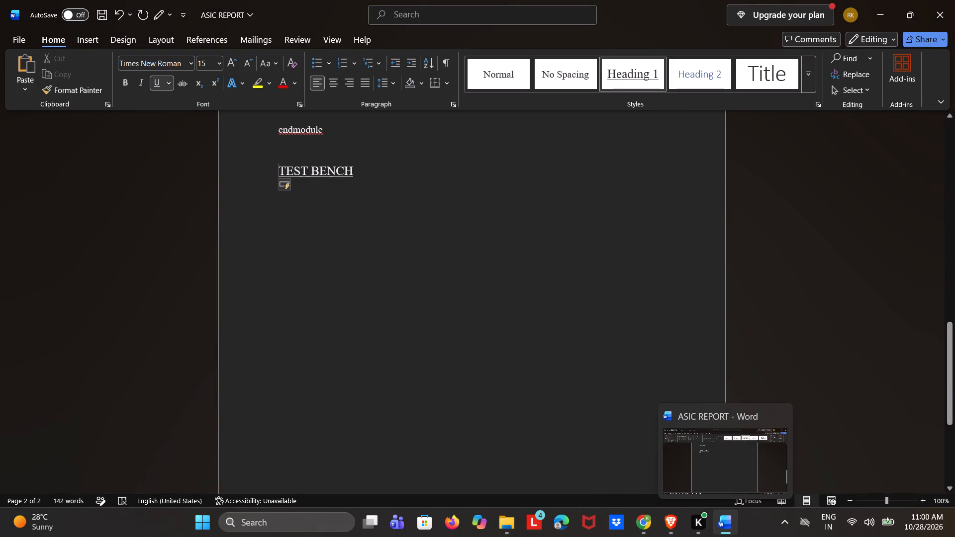
{"action": "left_click", "coordinate": [477, 316]}
{"action": "key", "text": "Return"}
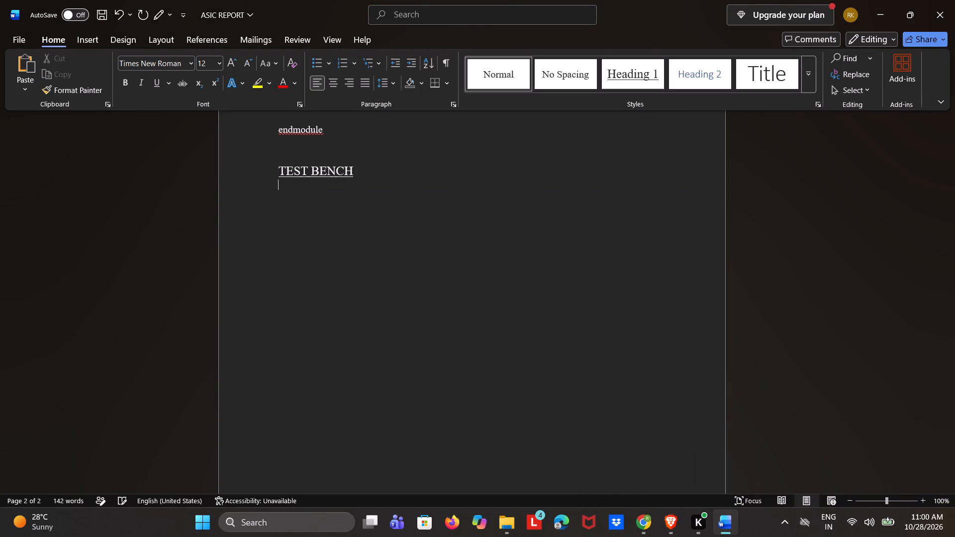
{"action": "key", "text": "Return"}
{"action": "key", "text": "ctrl+v"}
Review the pasted code and add five line breaks after the test bench's final endmodule, continuing onto a new page.
{"action": "scroll", "coordinate": [521, 274], "scroll_direction": "up", "scroll_amount": 2}
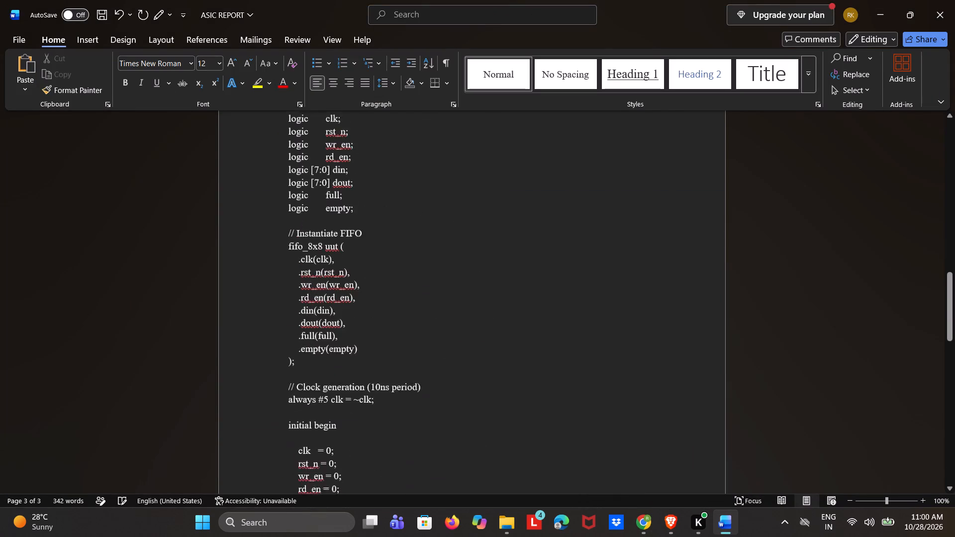
{"action": "scroll", "coordinate": [521, 274], "scroll_direction": "up", "scroll_amount": 4}
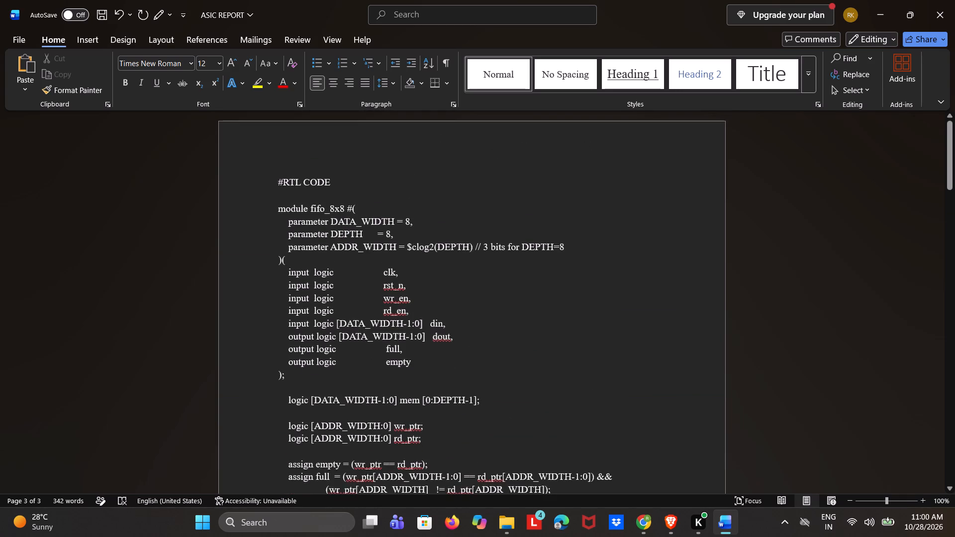
{"action": "scroll", "coordinate": [521, 274], "scroll_direction": "down", "scroll_amount": 5}
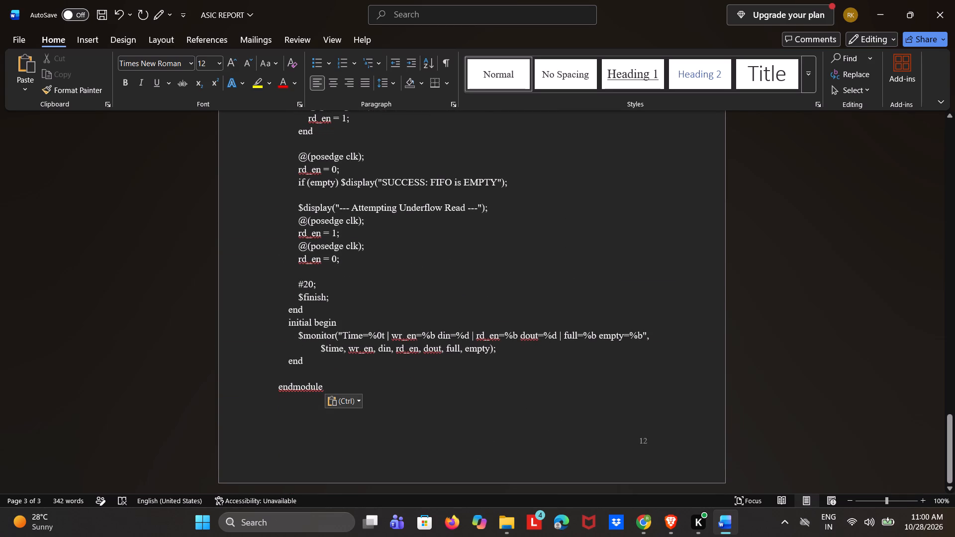
{"action": "left_click", "coordinate": [448, 454]}
{"action": "key", "text": "Return"}
{"action": "key", "text": "Return"}
{"action": "key", "text": "Return"}
{"action": "key", "text": "Return"}
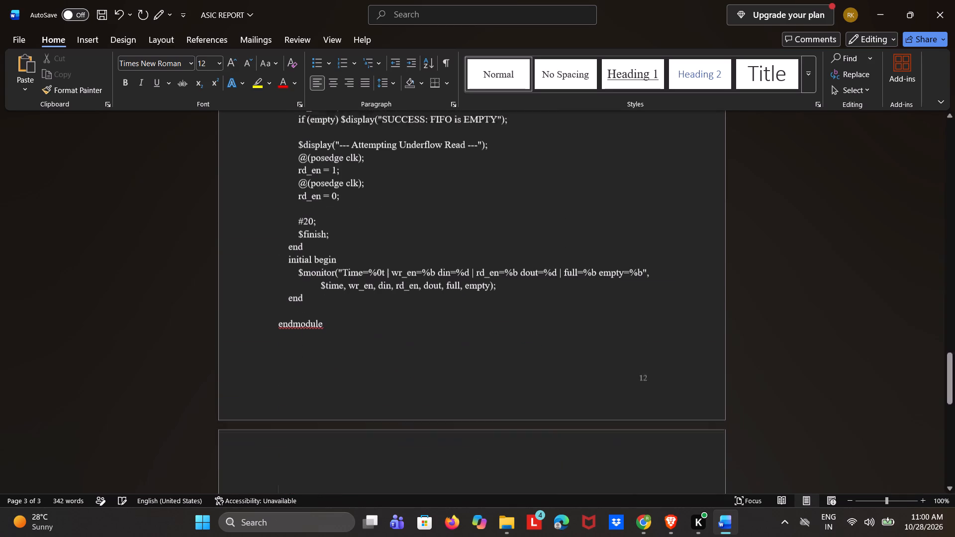
{"action": "key", "text": "Return"}
{"action": "scroll", "coordinate": [385, 536], "scroll_direction": "down", "scroll_amount": 1}
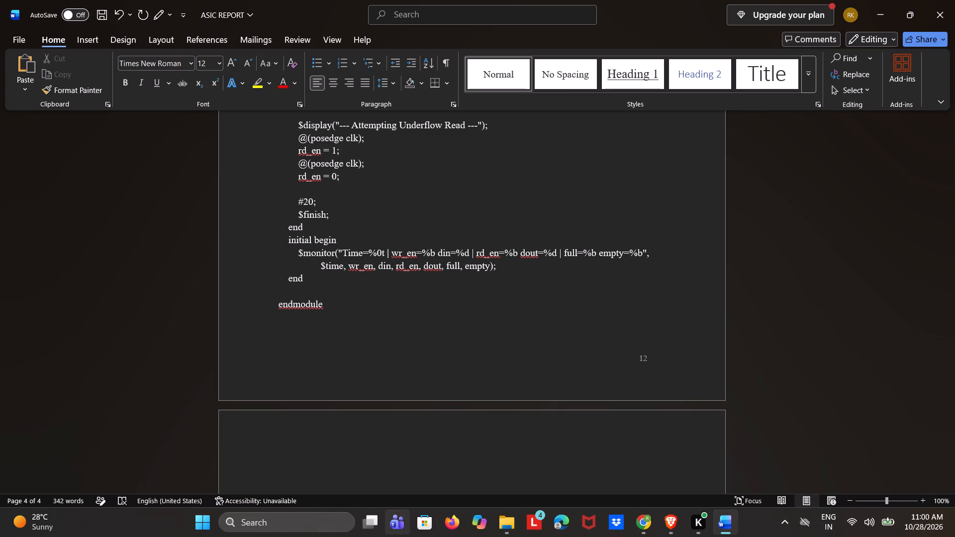
{"action": "scroll", "coordinate": [385, 536], "scroll_direction": "down", "scroll_amount": 1}
{"action": "scroll", "coordinate": [421, 453], "scroll_direction": "down", "scroll_amount": 1}
{"action": "scroll", "coordinate": [421, 453], "scroll_direction": "up", "scroll_amount": 1}
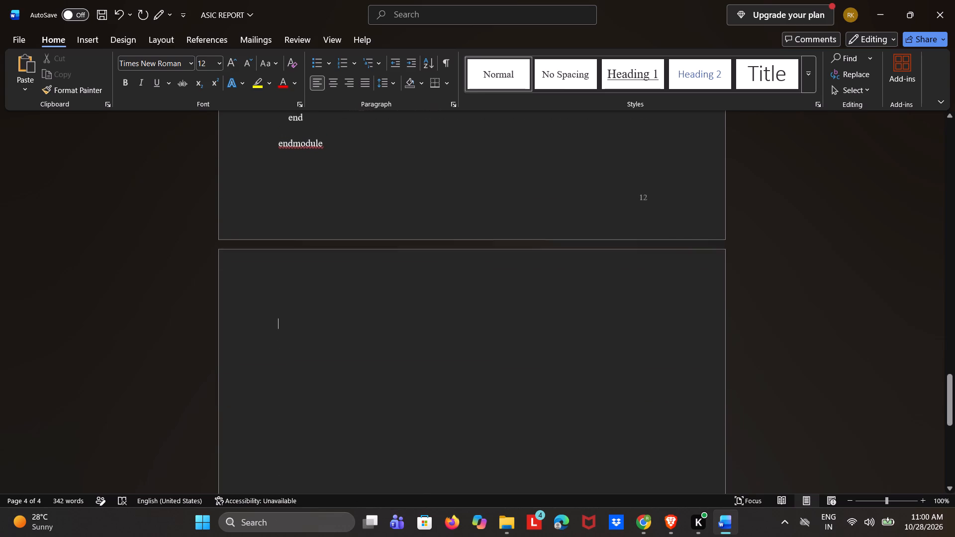
{"action": "scroll", "coordinate": [421, 453], "scroll_direction": "up", "scroll_amount": 1}
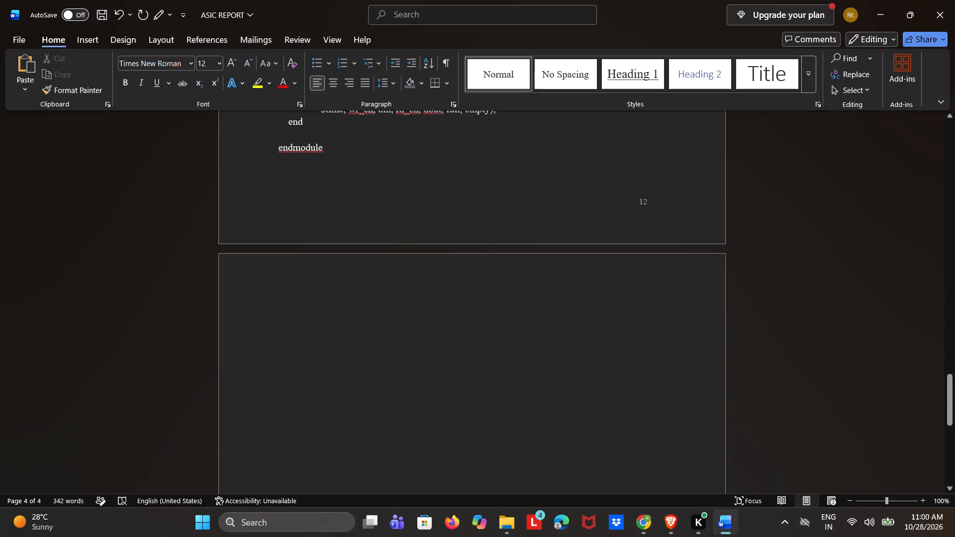
{"action": "left_click", "coordinate": [639, 523]}
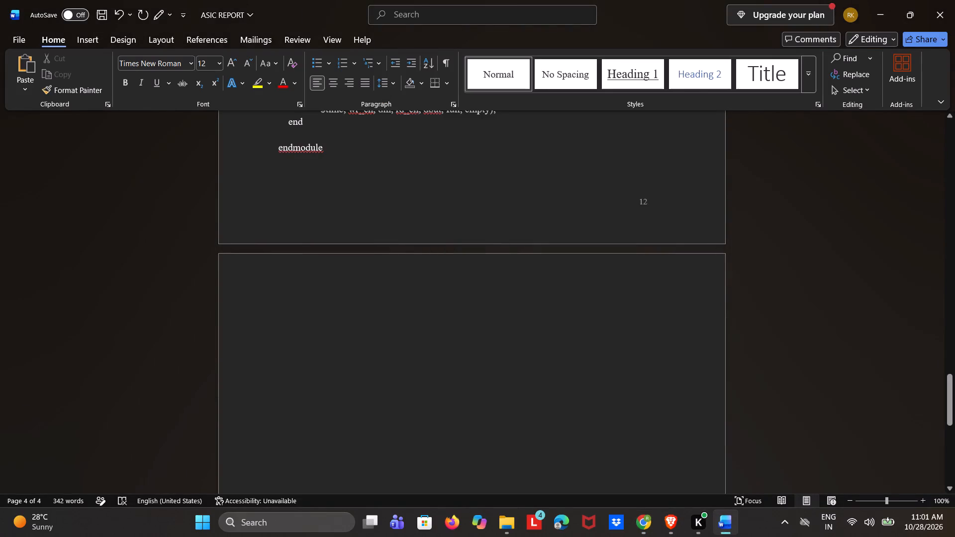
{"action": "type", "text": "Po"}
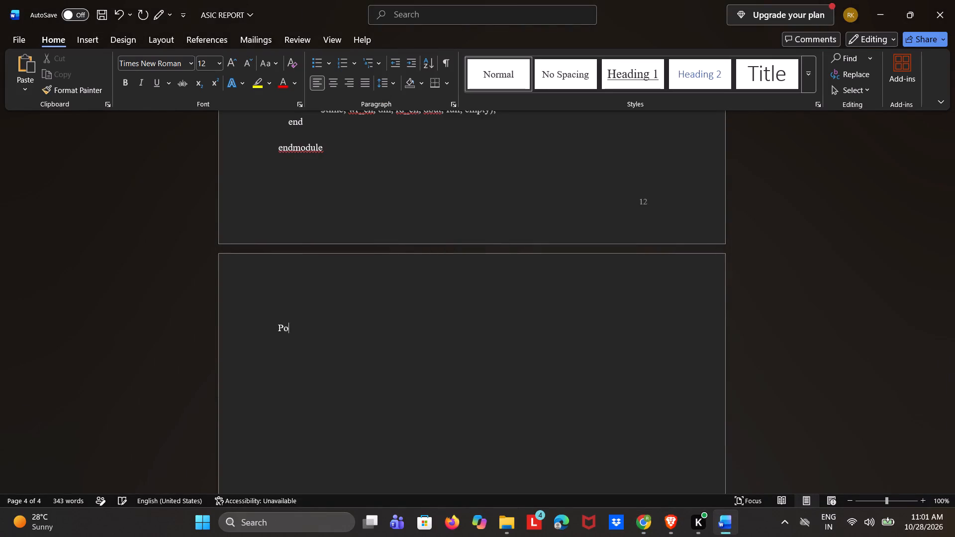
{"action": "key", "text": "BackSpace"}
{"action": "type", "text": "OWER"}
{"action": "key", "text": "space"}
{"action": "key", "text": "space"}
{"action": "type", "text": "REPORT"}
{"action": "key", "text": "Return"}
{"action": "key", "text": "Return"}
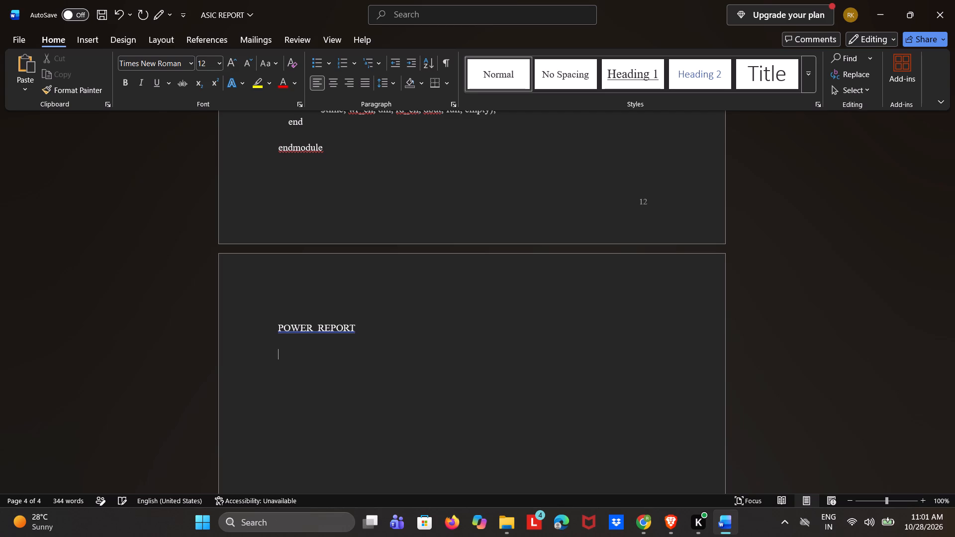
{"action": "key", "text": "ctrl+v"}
{"action": "scroll", "coordinate": [447, 400], "scroll_direction": "down", "scroll_amount": 1}
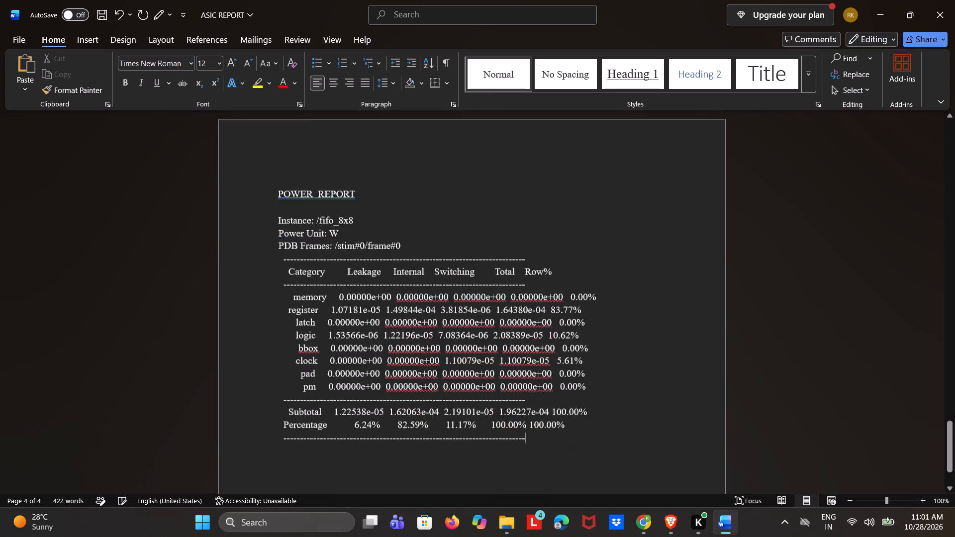
Add three line breaks after the power report's final dashed line.
{"action": "scroll", "coordinate": [447, 400], "scroll_direction": "down", "scroll_amount": 1}
{"action": "left_click", "coordinate": [280, 170]}
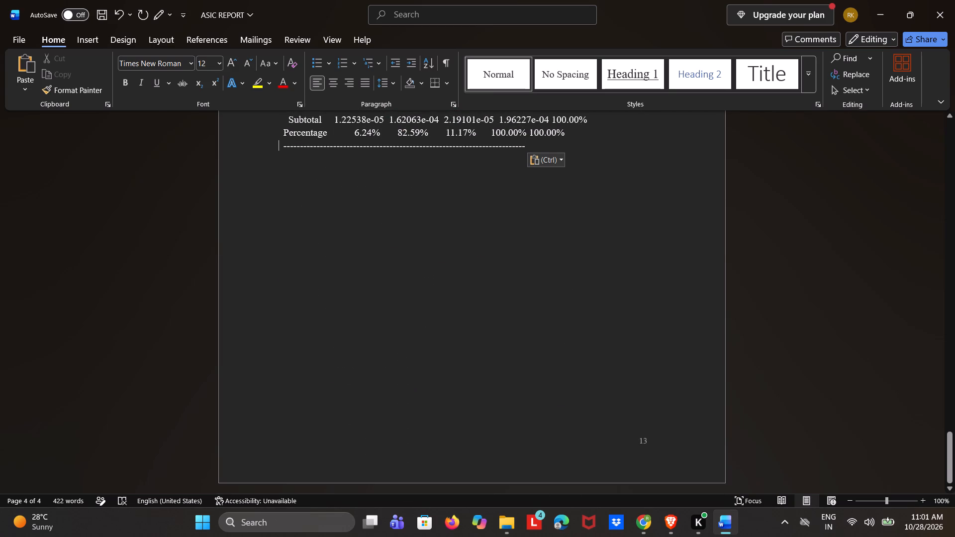
{"action": "key", "text": "Down"}
{"action": "left_click", "coordinate": [585, 147]}
{"action": "left_click", "coordinate": [585, 147]}
{"action": "key", "text": "Return"}
{"action": "key", "text": "Return"}
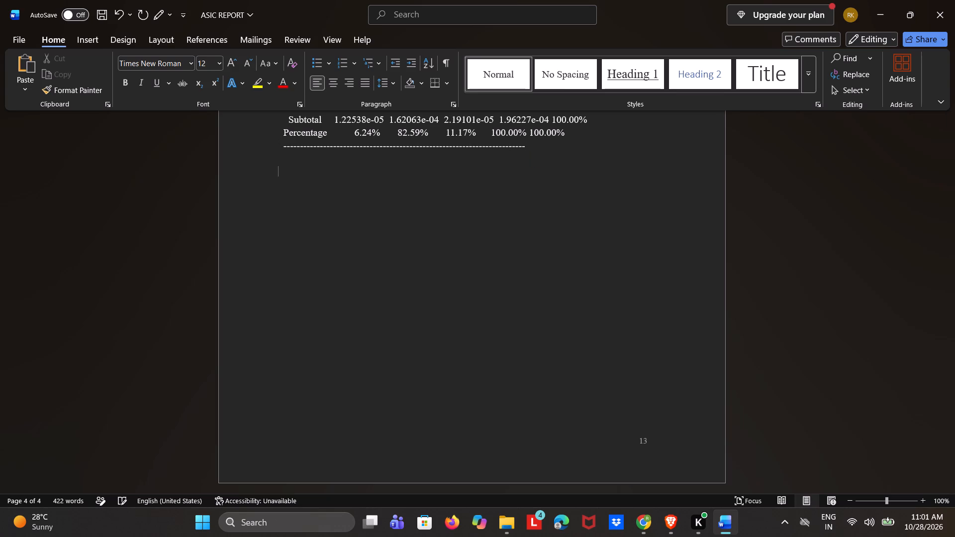
{"action": "key", "text": "Return"}
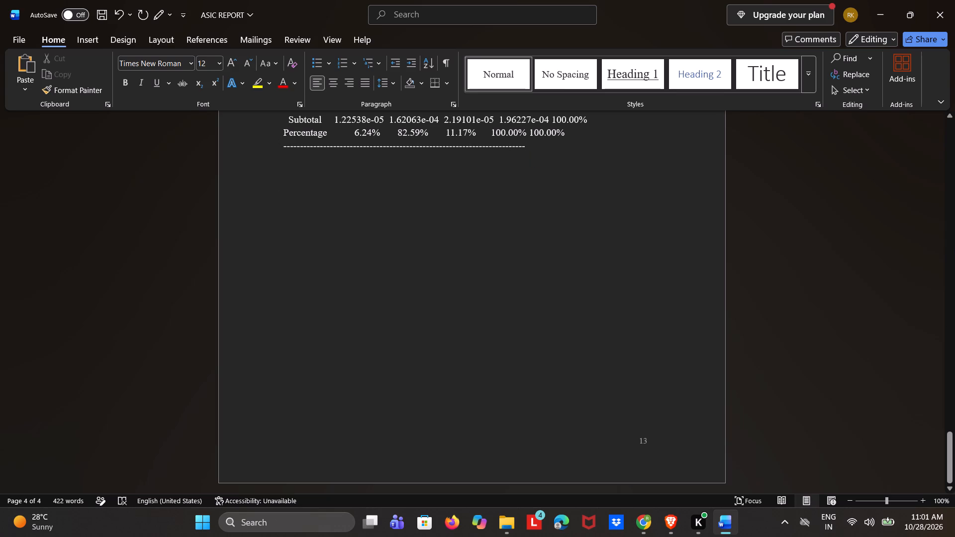
{"action": "left_click", "coordinate": [650, 534]}
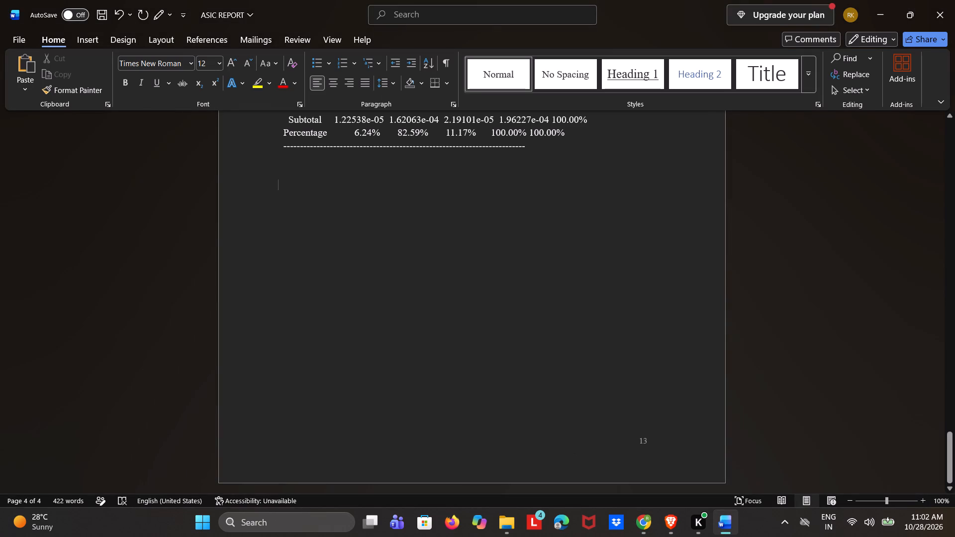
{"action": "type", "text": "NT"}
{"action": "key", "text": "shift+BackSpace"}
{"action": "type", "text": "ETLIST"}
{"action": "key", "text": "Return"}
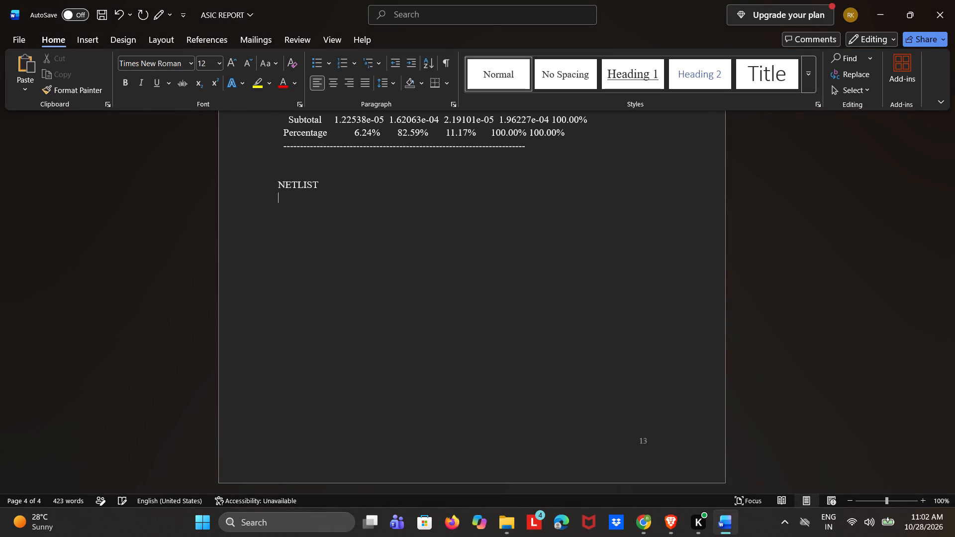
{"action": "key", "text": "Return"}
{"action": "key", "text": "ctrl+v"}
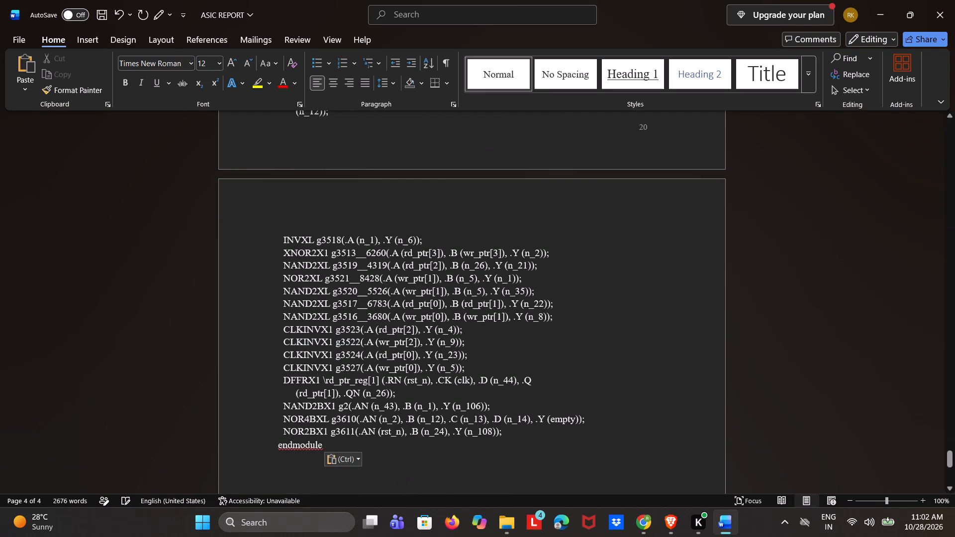
{"action": "scroll", "coordinate": [525, 228], "scroll_direction": "down", "scroll_amount": 3}
{"action": "scroll", "coordinate": [525, 228], "scroll_direction": "up", "scroll_amount": 1}
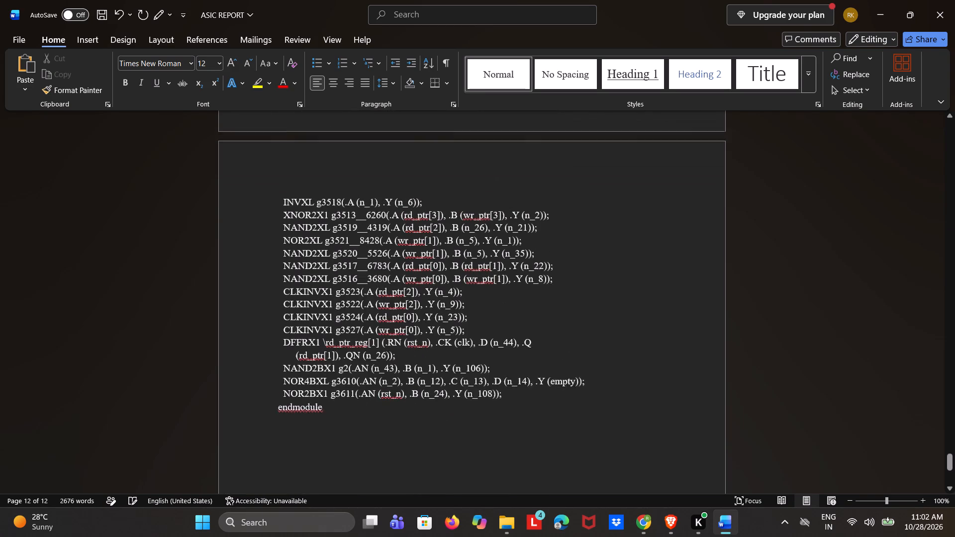
{"action": "scroll", "coordinate": [525, 228], "scroll_direction": "up", "scroll_amount": 1}
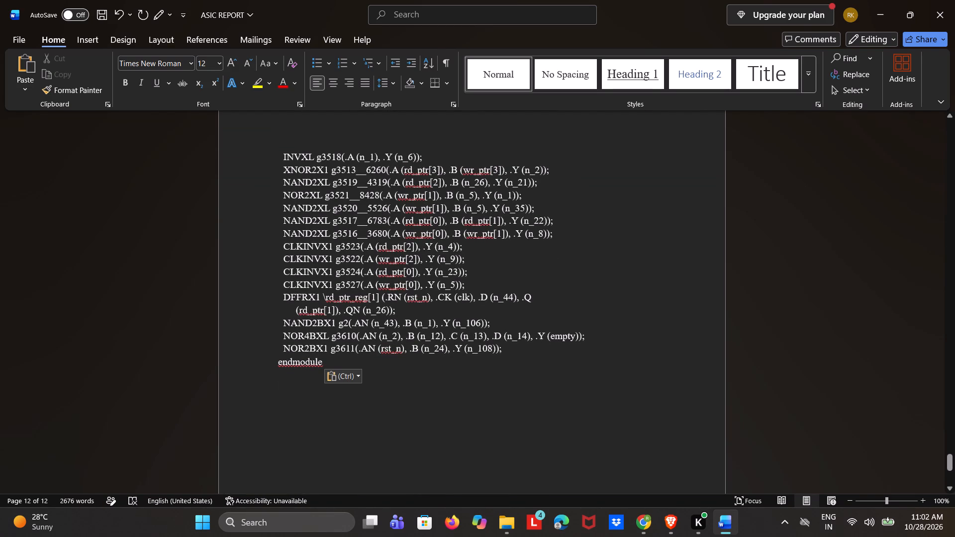
{"action": "left_click", "coordinate": [647, 529]}
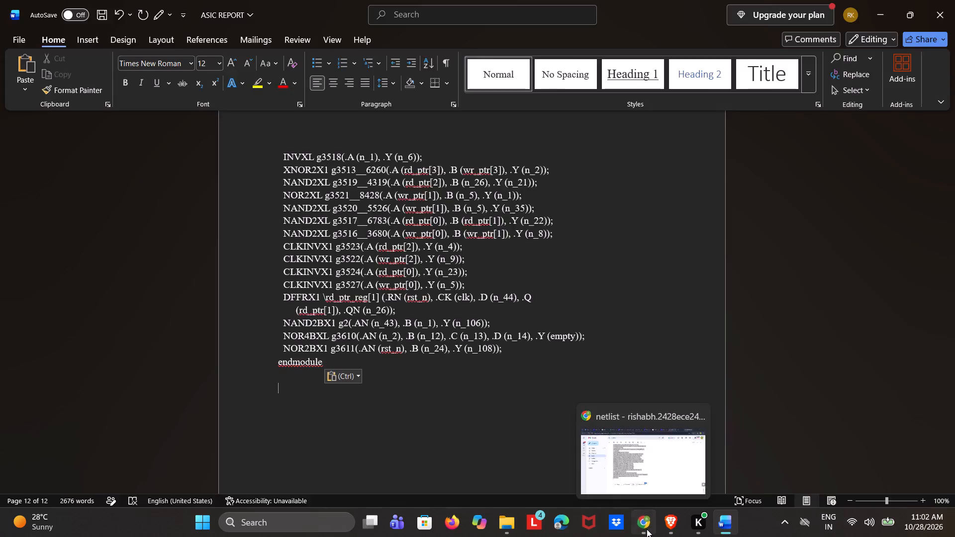
{"action": "left_click", "coordinate": [10, 42]}
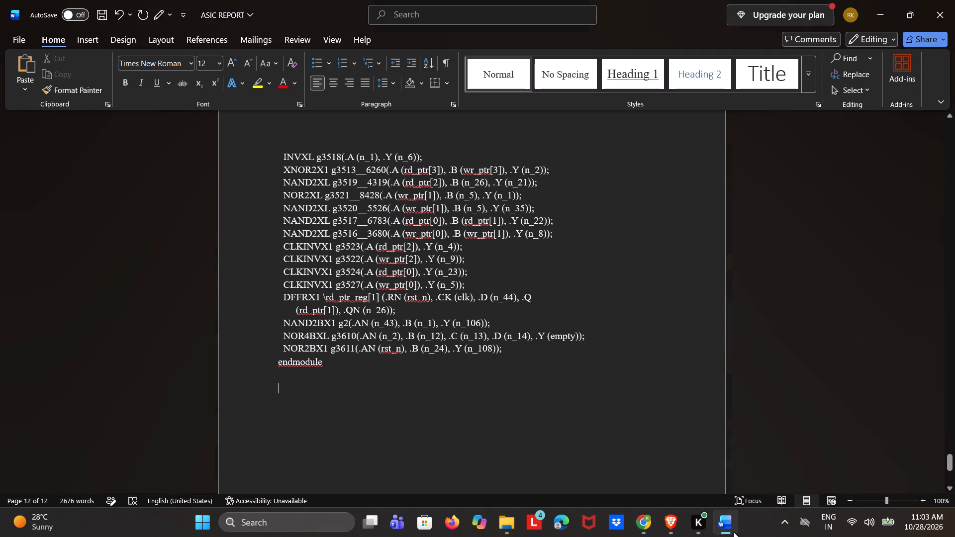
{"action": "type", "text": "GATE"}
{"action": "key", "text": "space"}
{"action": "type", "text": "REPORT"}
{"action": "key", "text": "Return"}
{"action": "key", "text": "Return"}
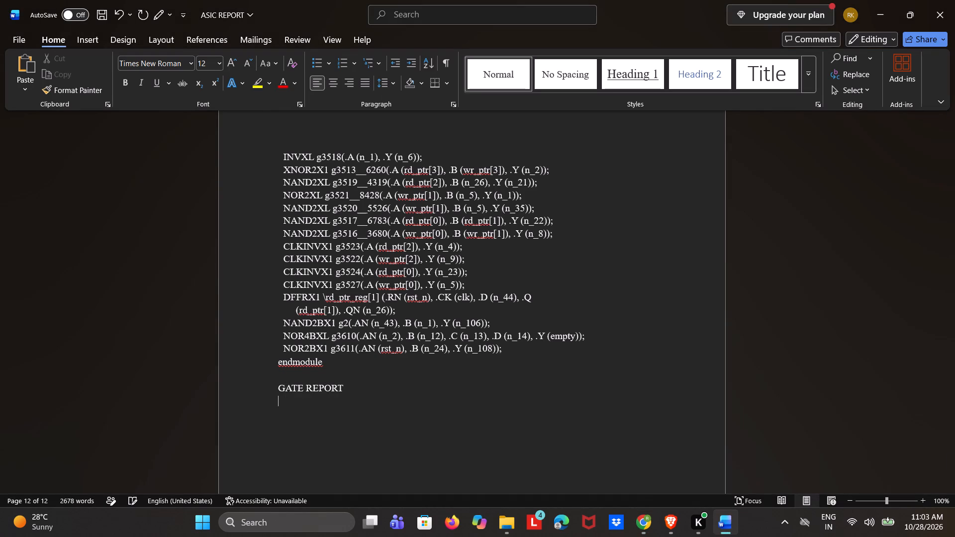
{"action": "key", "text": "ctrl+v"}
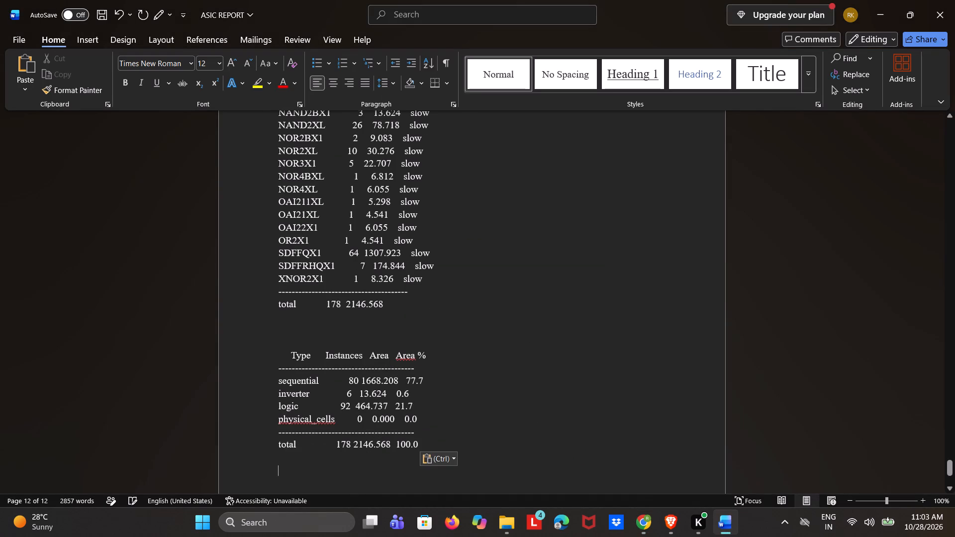
{"action": "left_click", "coordinate": [634, 515]}
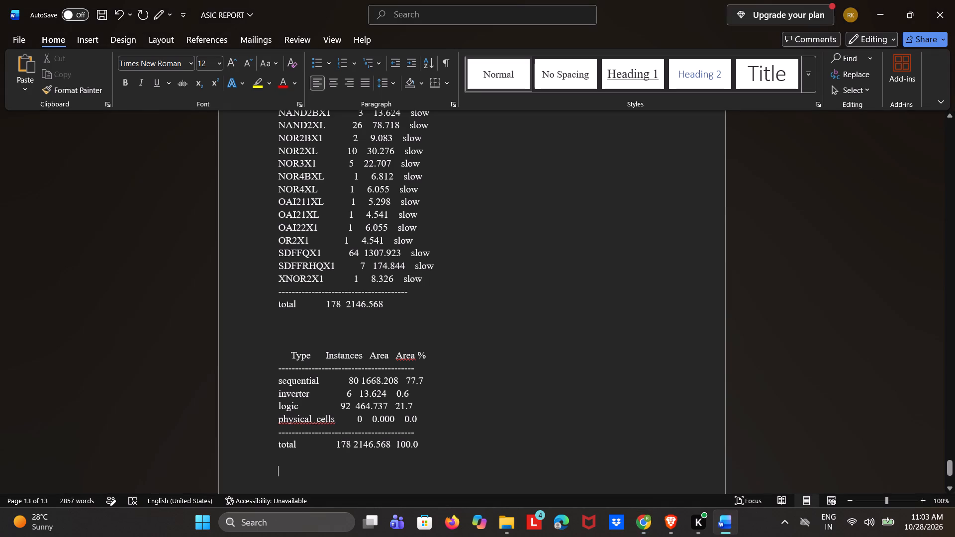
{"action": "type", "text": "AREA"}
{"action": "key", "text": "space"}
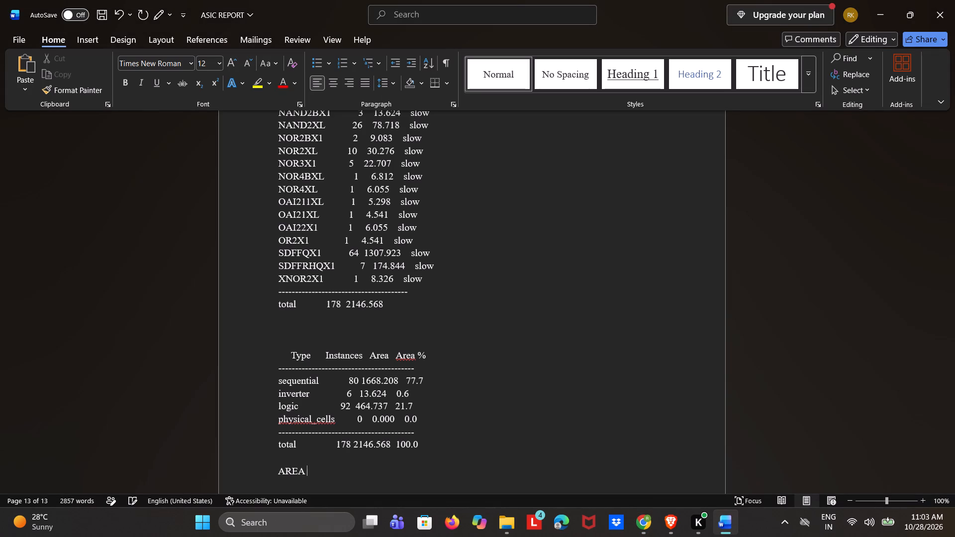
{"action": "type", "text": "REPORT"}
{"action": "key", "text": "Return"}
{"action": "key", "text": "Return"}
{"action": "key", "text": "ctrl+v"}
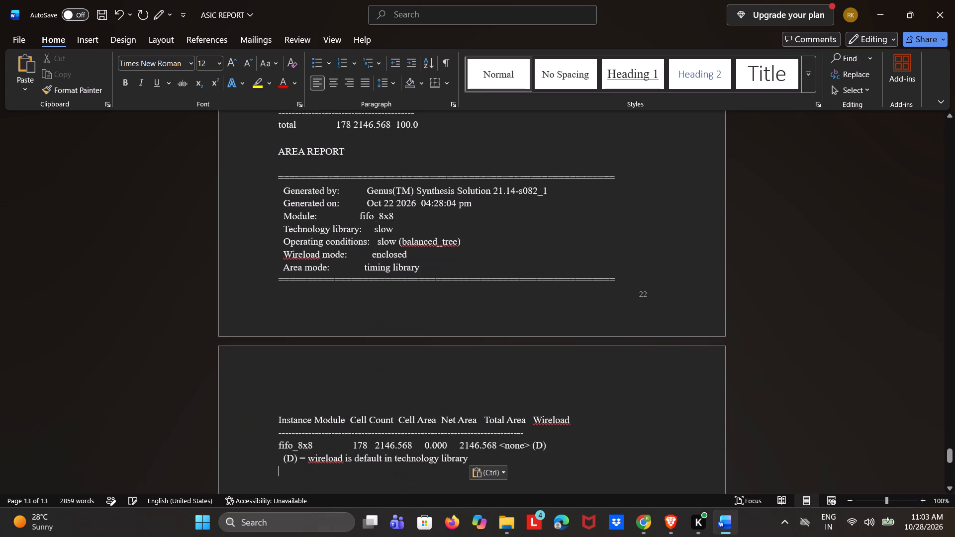
{"action": "scroll", "coordinate": [532, 381], "scroll_direction": "down", "scroll_amount": 2}
{"action": "scroll", "coordinate": [532, 381], "scroll_direction": "up", "scroll_amount": 2}
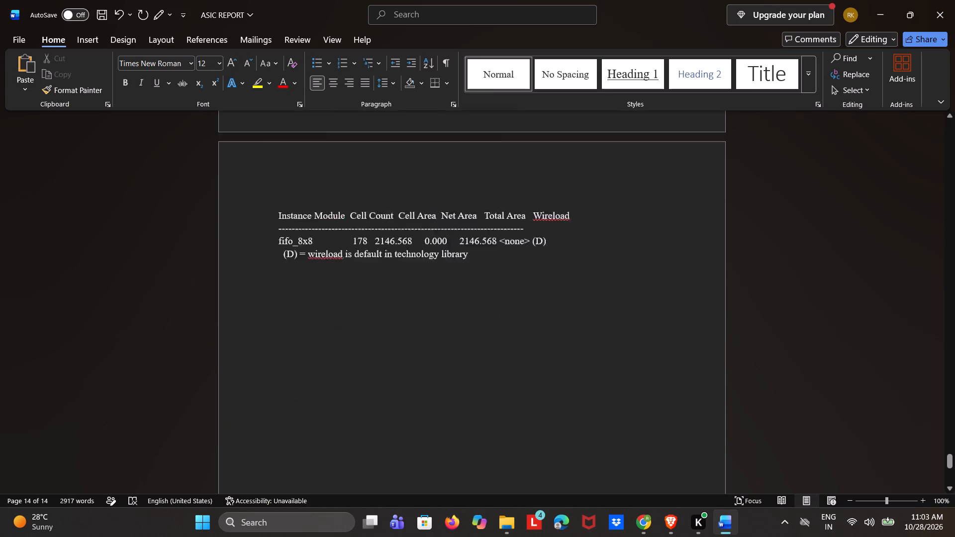
{"action": "scroll", "coordinate": [532, 381], "scroll_direction": "up", "scroll_amount": 2}
{"action": "scroll", "coordinate": [532, 381], "scroll_direction": "down", "scroll_amount": 1}
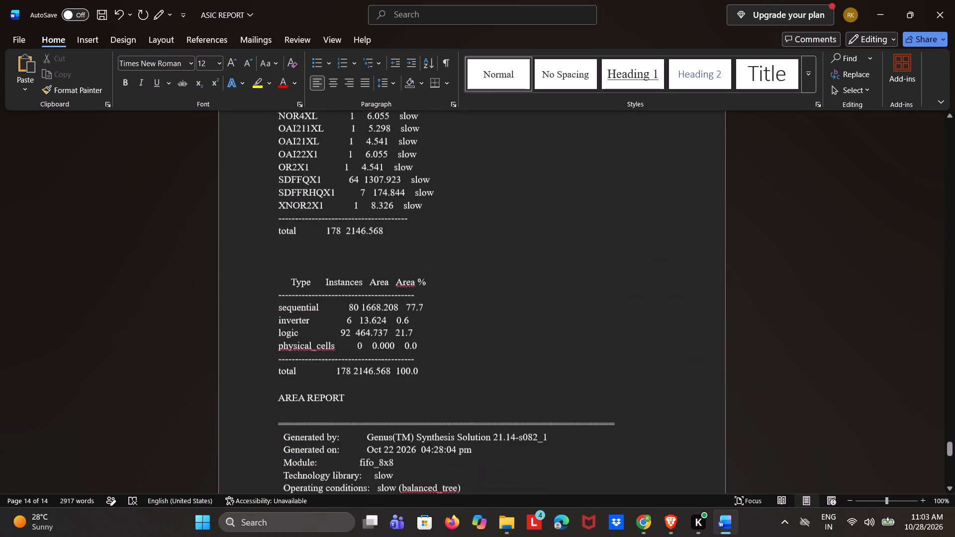
{"action": "scroll", "coordinate": [532, 381], "scroll_direction": "down", "scroll_amount": 1}
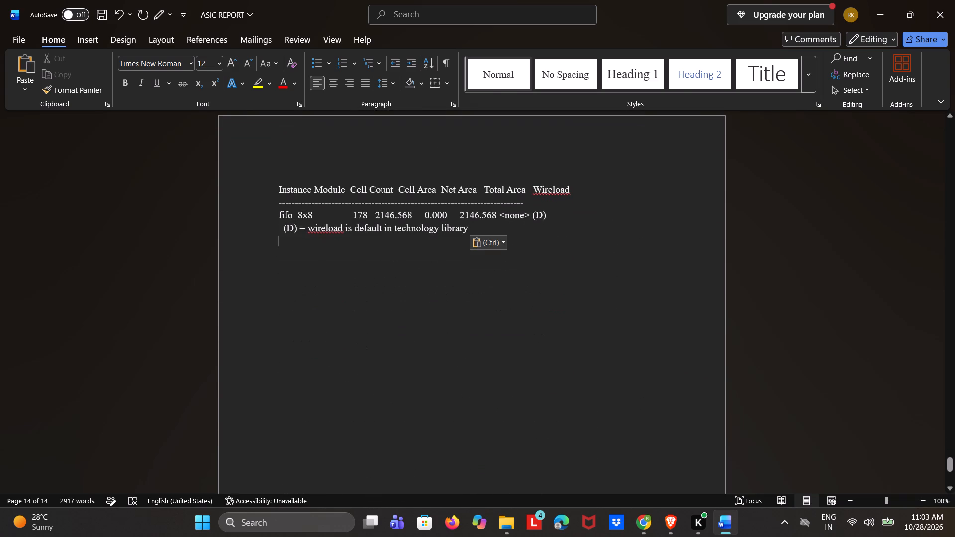
Switch to Gmail and open the sent "result" email containing the FIFO Results and Discussion text.
{"action": "left_click", "coordinate": [654, 526]}
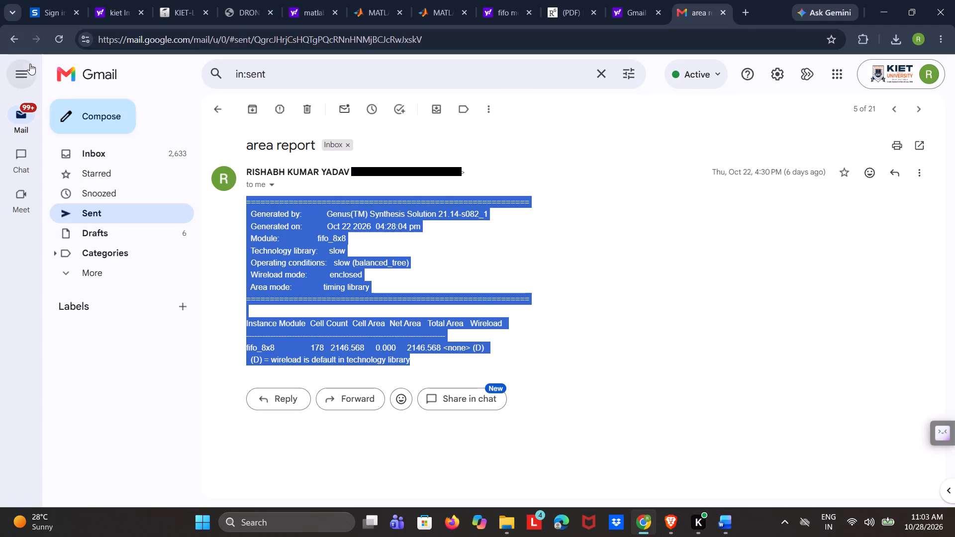
{"action": "left_click", "coordinate": [13, 32]}
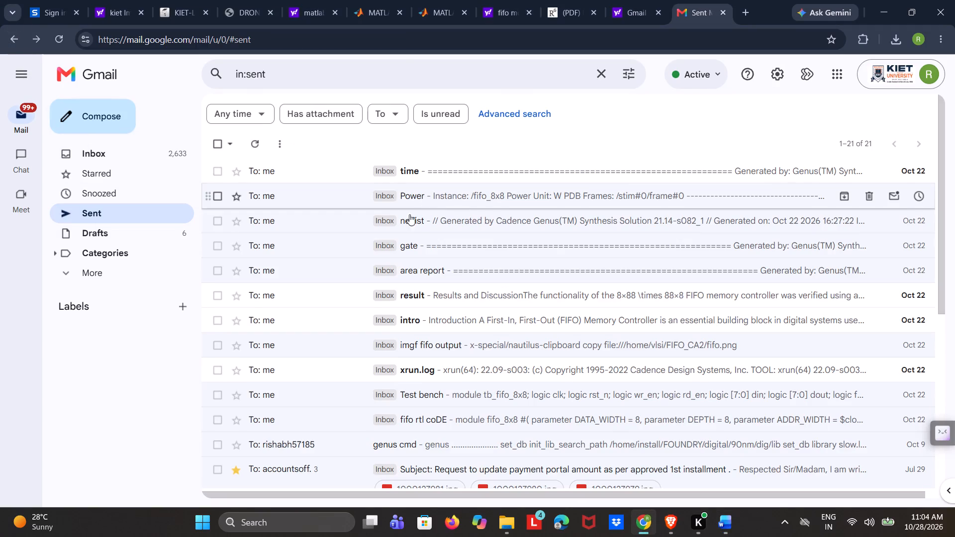
{"action": "double_click", "coordinate": [415, 287]}
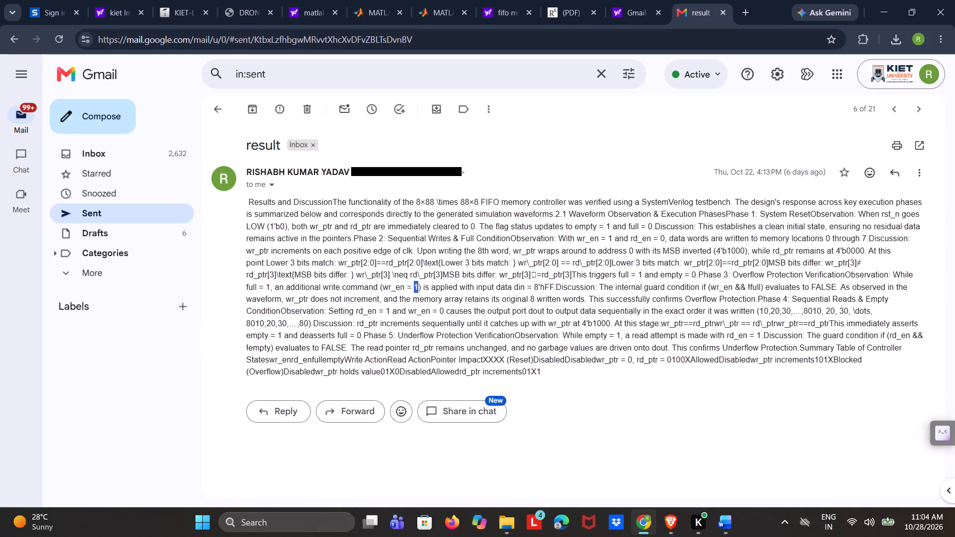
{"action": "left_click", "coordinate": [553, 371]}
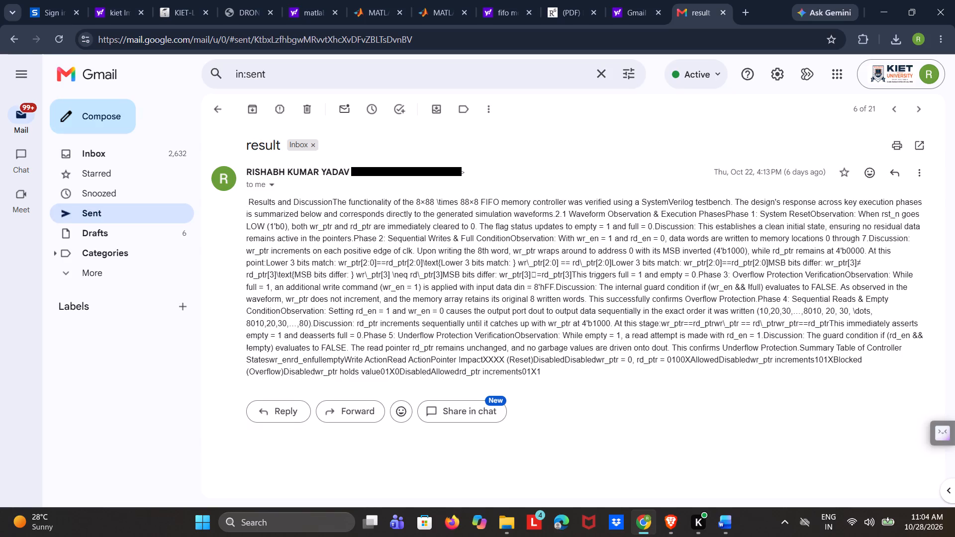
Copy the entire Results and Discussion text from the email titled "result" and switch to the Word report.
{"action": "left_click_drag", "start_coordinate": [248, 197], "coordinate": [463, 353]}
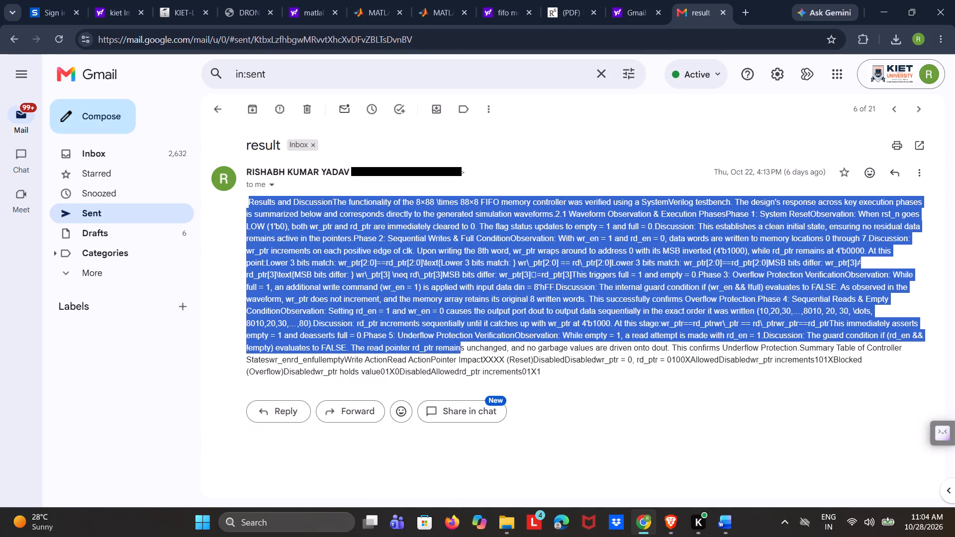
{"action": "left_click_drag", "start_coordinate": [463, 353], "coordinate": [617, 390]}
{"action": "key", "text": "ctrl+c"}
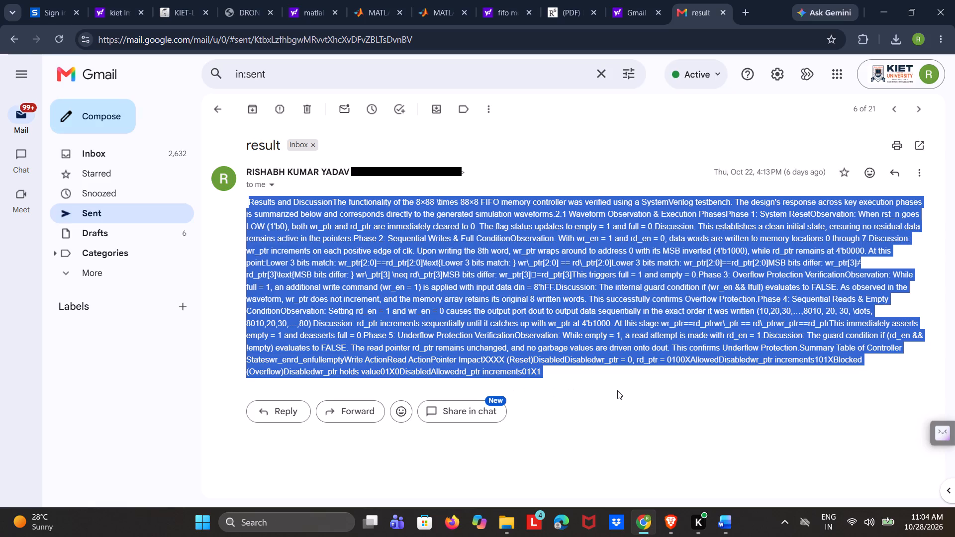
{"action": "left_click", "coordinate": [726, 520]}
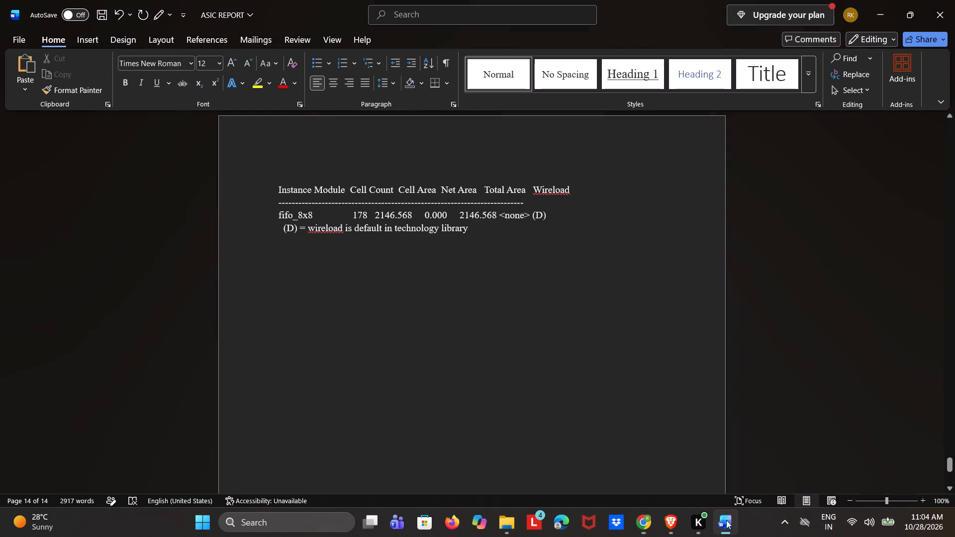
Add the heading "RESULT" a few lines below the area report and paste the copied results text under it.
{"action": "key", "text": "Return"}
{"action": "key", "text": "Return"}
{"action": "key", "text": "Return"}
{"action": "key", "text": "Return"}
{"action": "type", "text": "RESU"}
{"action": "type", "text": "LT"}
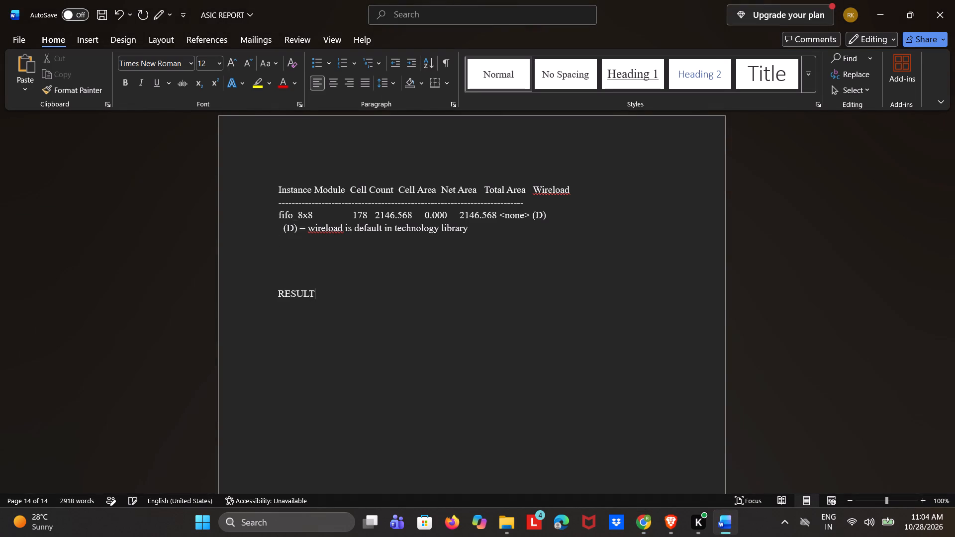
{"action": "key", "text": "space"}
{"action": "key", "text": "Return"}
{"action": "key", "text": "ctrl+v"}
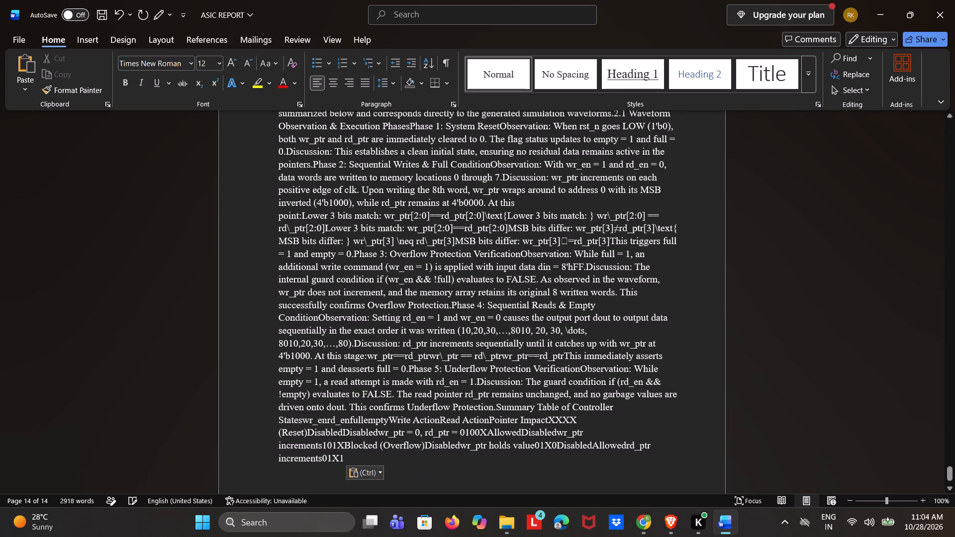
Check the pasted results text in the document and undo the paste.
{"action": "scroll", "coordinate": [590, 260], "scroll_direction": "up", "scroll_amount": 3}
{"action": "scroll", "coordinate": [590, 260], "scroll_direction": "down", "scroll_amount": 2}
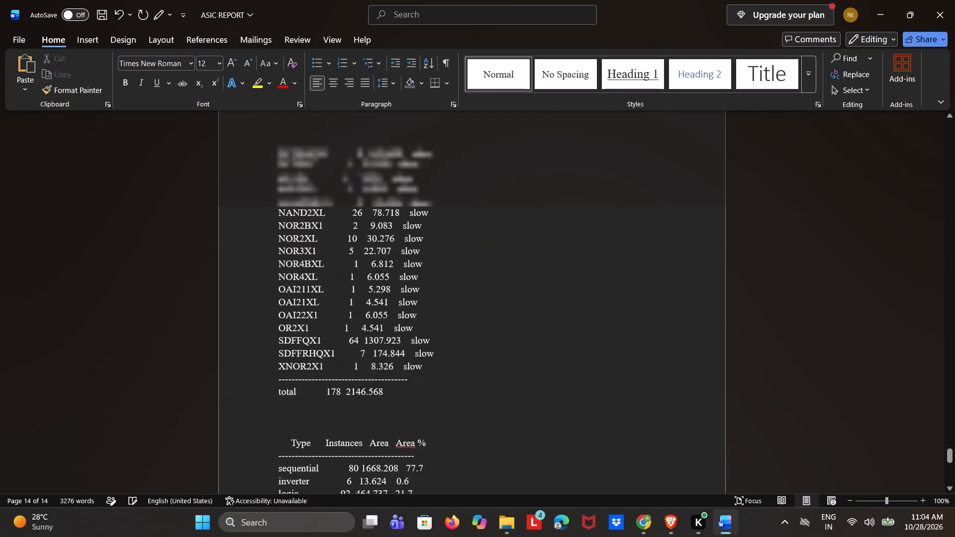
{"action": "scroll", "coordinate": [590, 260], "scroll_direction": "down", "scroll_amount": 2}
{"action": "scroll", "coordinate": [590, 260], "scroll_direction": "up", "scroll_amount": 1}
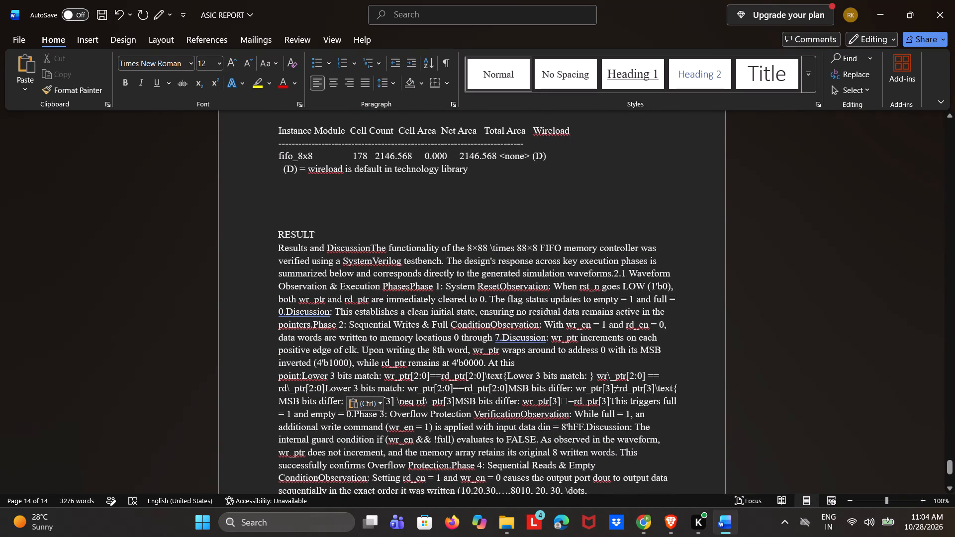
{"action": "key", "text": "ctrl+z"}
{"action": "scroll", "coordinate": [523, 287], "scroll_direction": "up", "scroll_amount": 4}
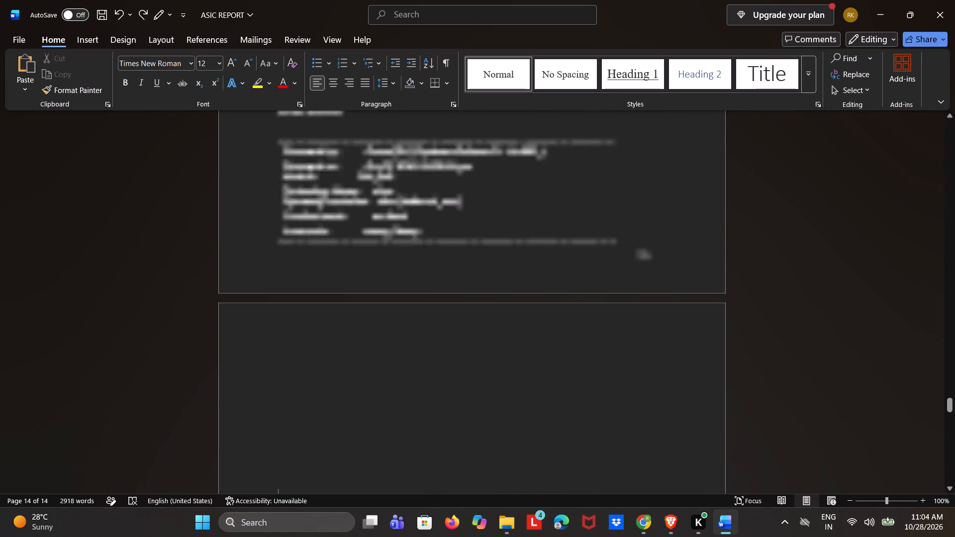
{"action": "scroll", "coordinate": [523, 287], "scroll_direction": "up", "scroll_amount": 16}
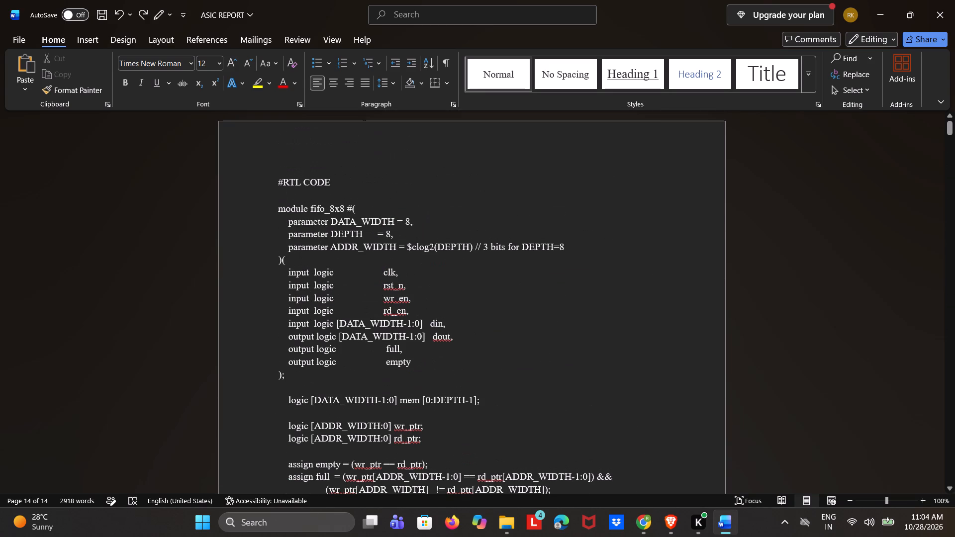
Add the heading "INTRODUCTION" at the top of the first page, with several blank lines separating it from "#RTL CODE".
{"action": "left_click", "coordinate": [290, 150]}
{"action": "left_click", "coordinate": [277, 148]}
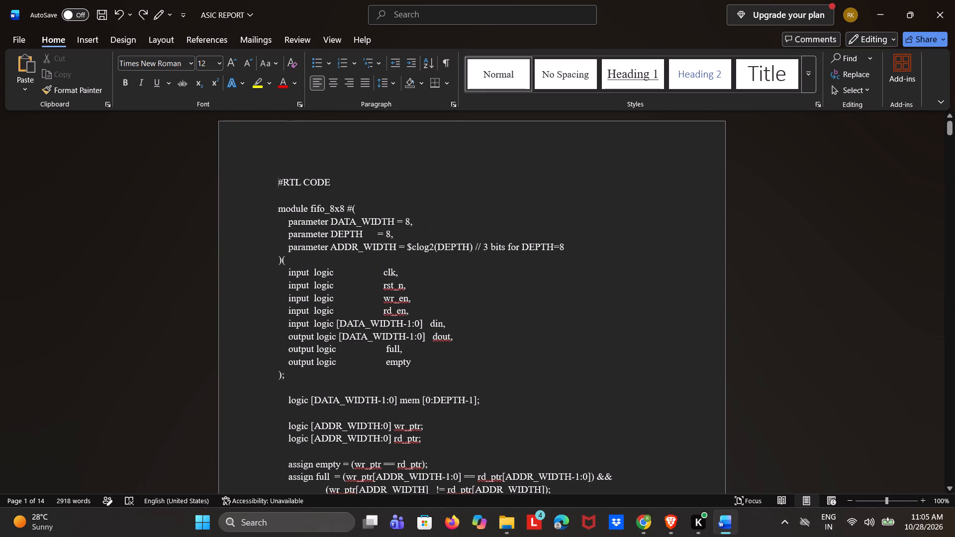
{"action": "key", "text": "Up"}
{"action": "key", "text": "Up"}
{"action": "key", "text": "Return"}
{"action": "key", "text": "Return"}
{"action": "key", "text": "Return"}
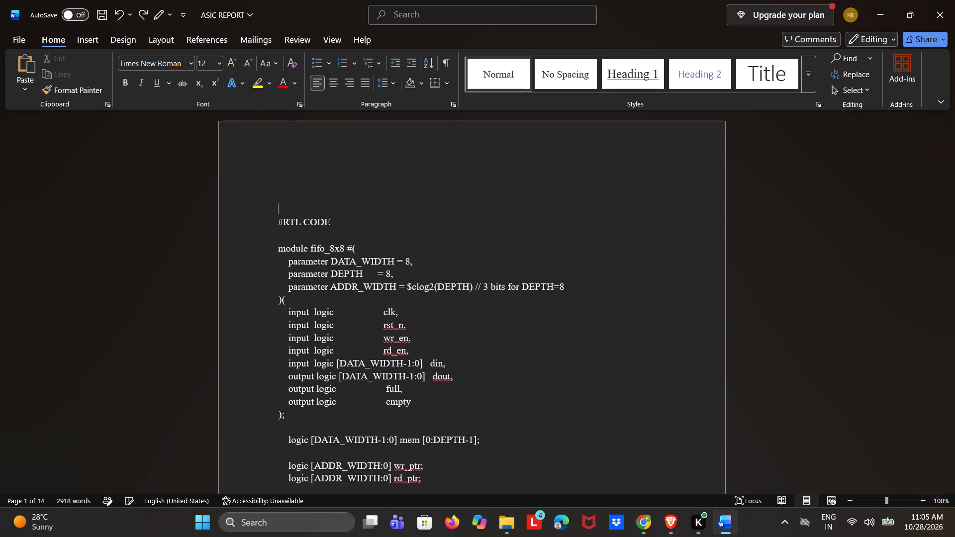
{"action": "key", "text": "Return"}
{"action": "key", "text": "Return"}
{"action": "key", "text": "Up"}
{"action": "key", "text": "Up"}
{"action": "key", "text": "Up"}
{"action": "key", "text": "Up"}
{"action": "key", "text": "Up"}
{"action": "key", "text": "Up"}
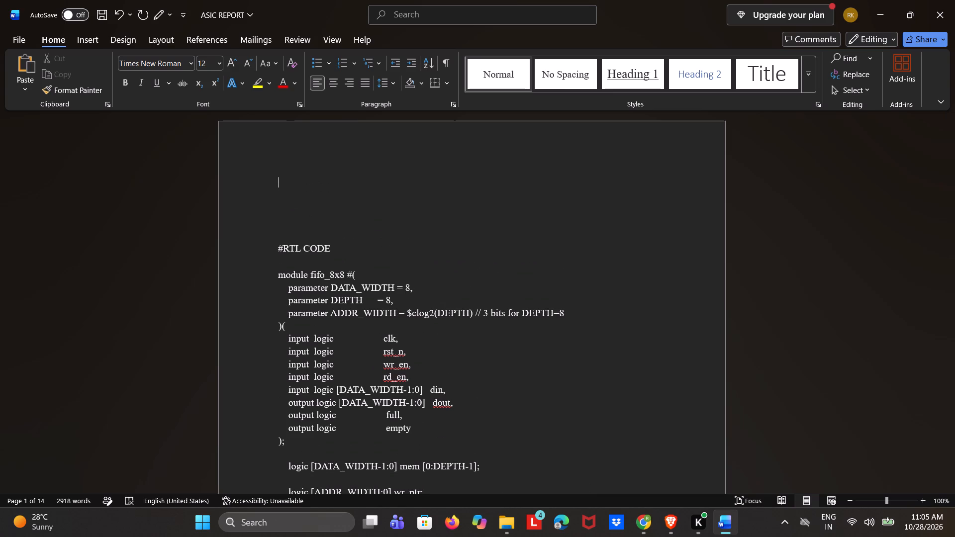
{"action": "key", "text": "Up"}
{"action": "key", "text": "Up"}
{"action": "key", "text": "Up"}
{"action": "key", "text": "Up"}
{"action": "key", "text": "Up"}
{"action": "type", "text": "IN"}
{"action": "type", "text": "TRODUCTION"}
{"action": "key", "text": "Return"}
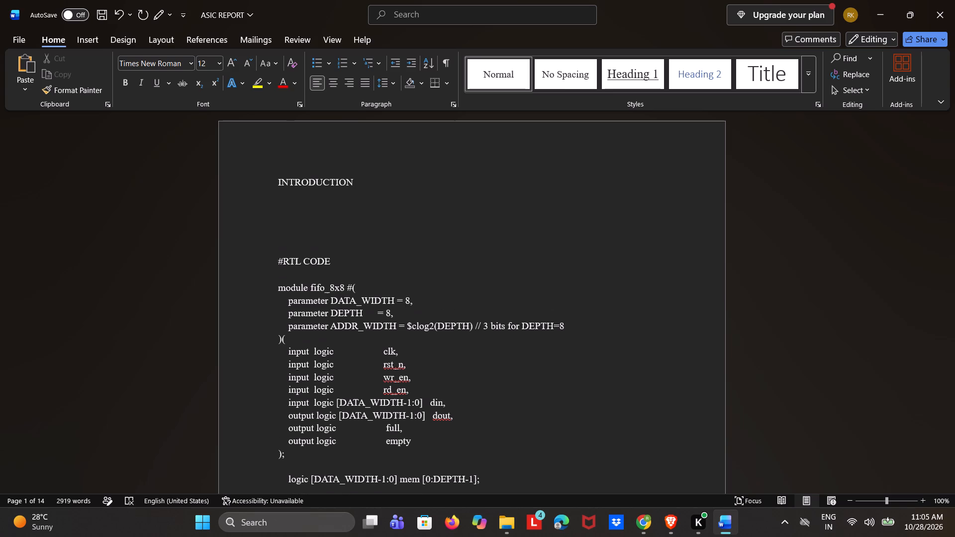
{"action": "left_click", "coordinate": [265, 251]}
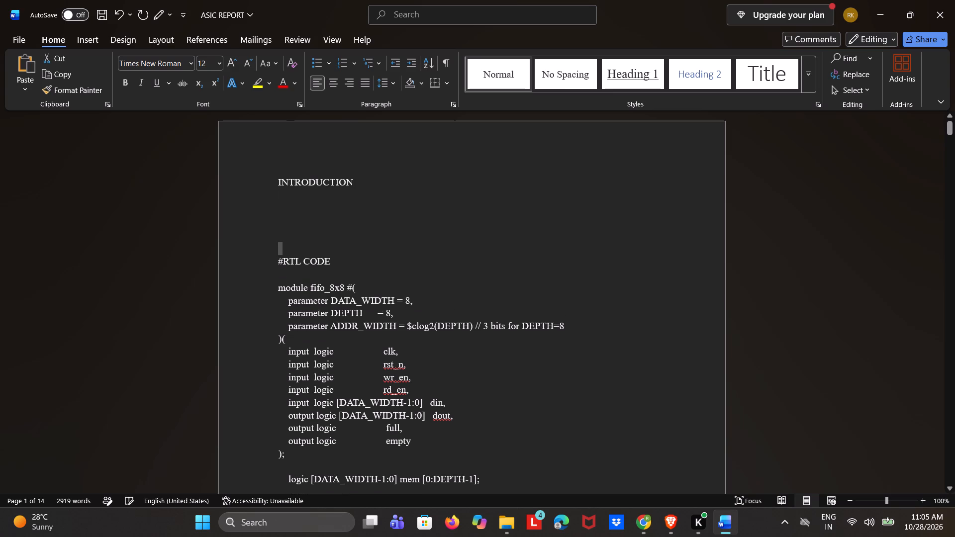
{"action": "left_click", "coordinate": [649, 523]}
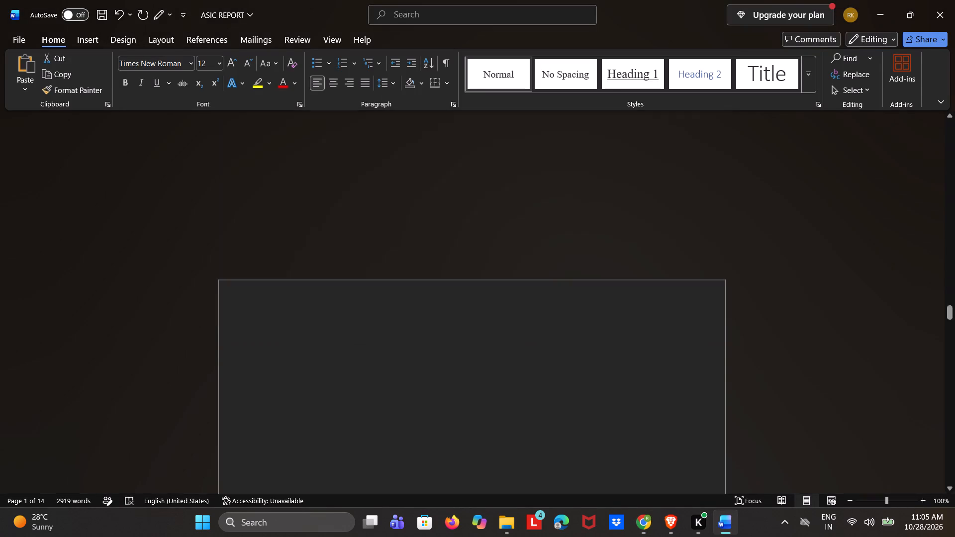
{"action": "scroll", "coordinate": [611, 379], "scroll_direction": "down", "scroll_amount": 8}
{"action": "scroll", "coordinate": [611, 379], "scroll_direction": "up", "scroll_amount": 1}
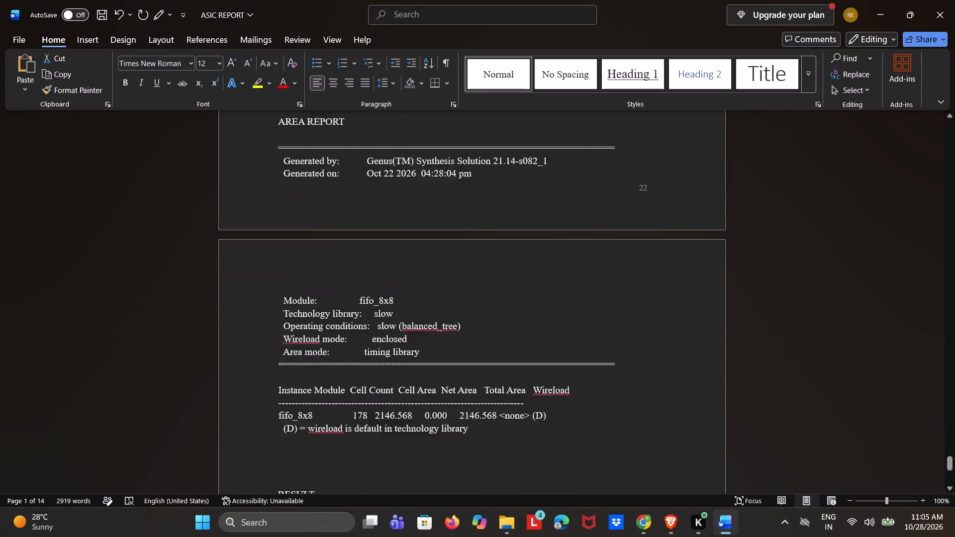
{"action": "scroll", "coordinate": [611, 379], "scroll_direction": "up", "scroll_amount": 1}
{"action": "left_click", "coordinate": [384, 377]}
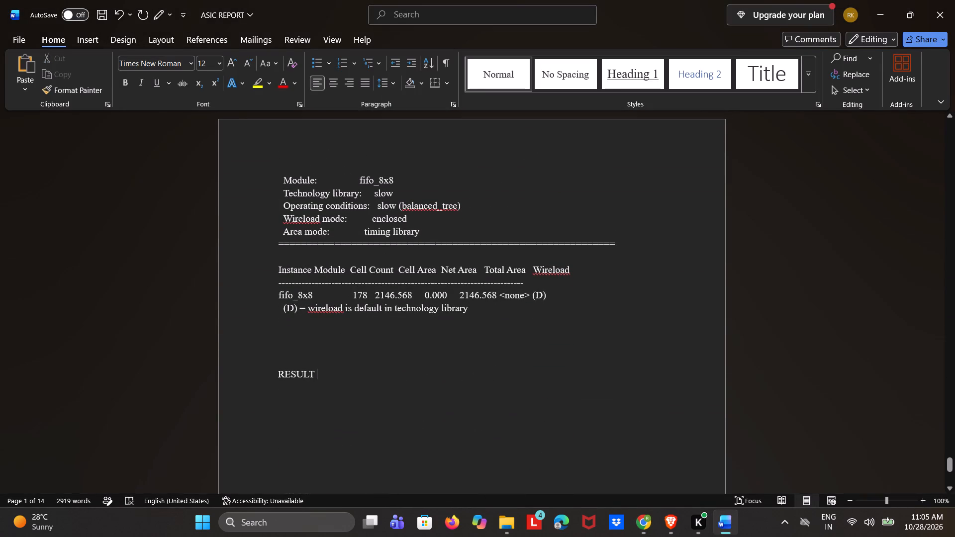
{"action": "key", "text": "BackSpace"}
{"action": "key", "text": "BackSpace"}
{"action": "key", "text": "BackSpace"}
{"action": "key", "text": "BackSpace"}
{"action": "key", "text": "BackSpace"}
{"action": "key", "text": "BackSpace"}
{"action": "key", "text": "BackSpace"}
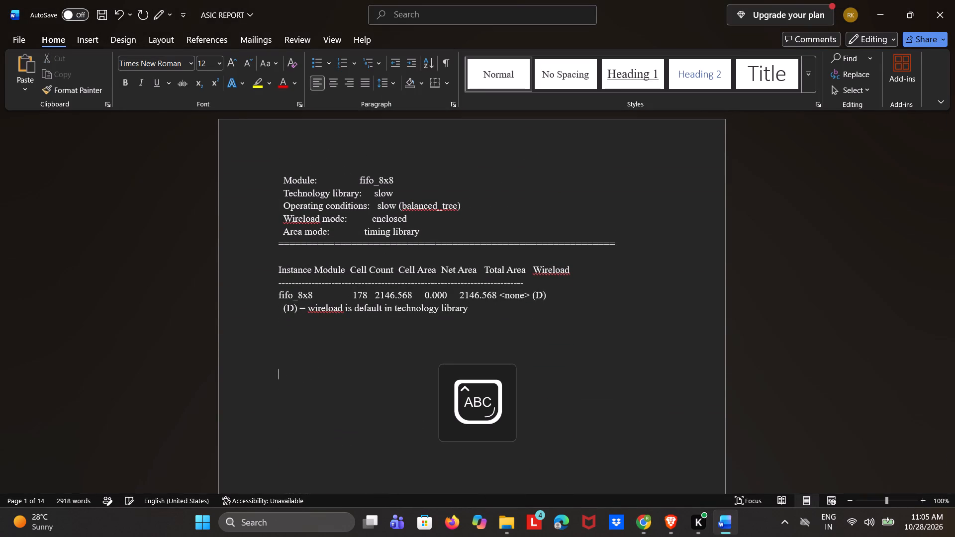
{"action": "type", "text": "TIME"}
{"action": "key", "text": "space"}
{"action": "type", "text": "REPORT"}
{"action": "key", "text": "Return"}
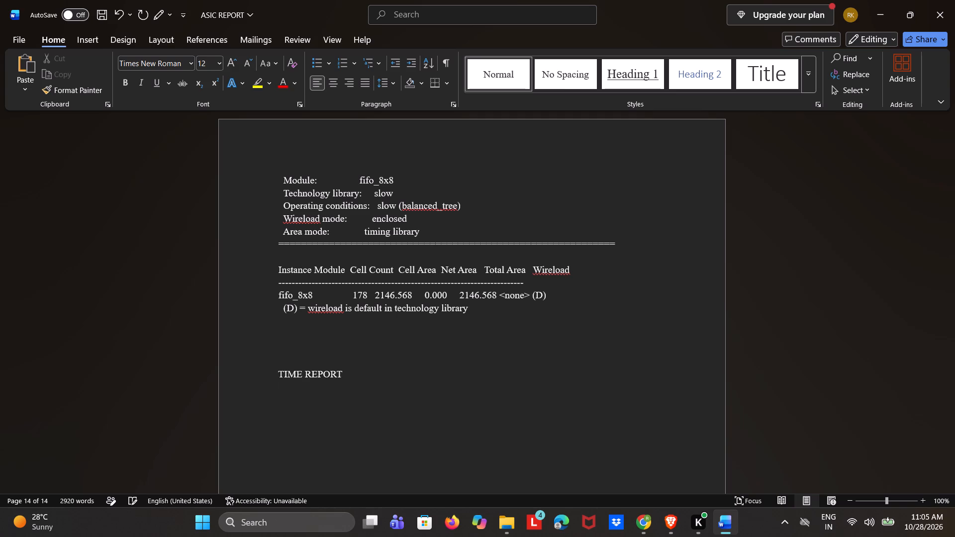
Paste the copied timing report under the "TIME REPORT" heading and look over the pasted text.
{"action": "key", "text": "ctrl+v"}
{"action": "scroll", "coordinate": [479, 327], "scroll_direction": "up", "scroll_amount": 1}
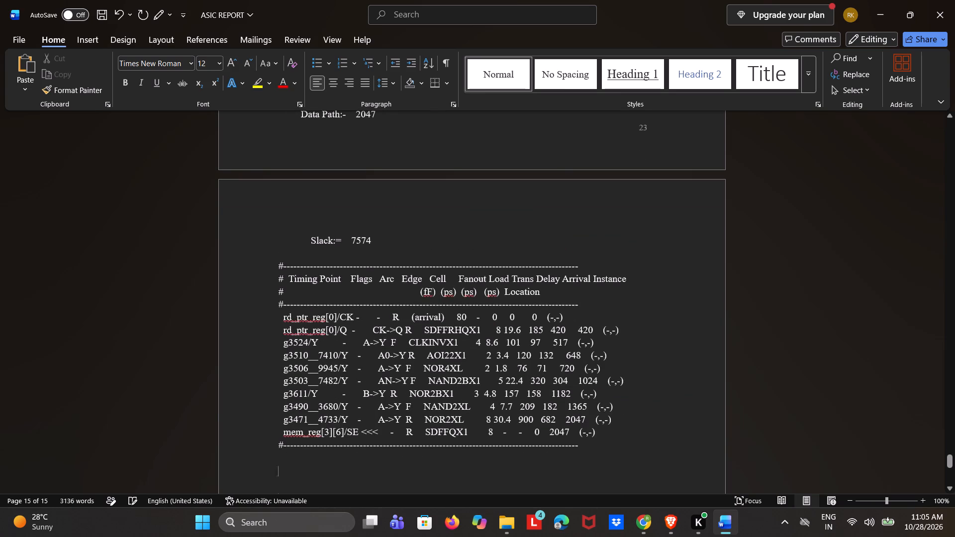
{"action": "scroll", "coordinate": [479, 327], "scroll_direction": "up", "scroll_amount": 1}
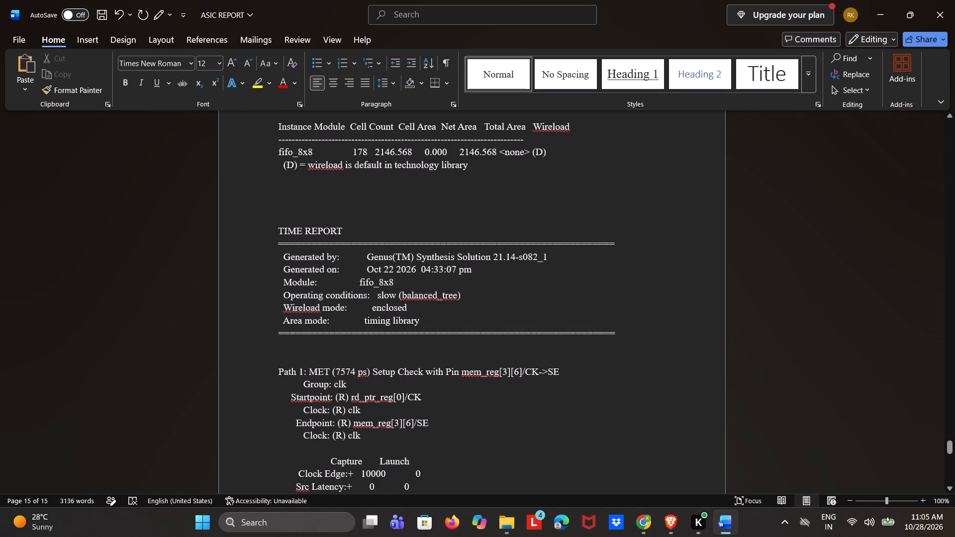
{"action": "scroll", "coordinate": [479, 327], "scroll_direction": "up", "scroll_amount": 1}
{"action": "left_click", "coordinate": [653, 527]}
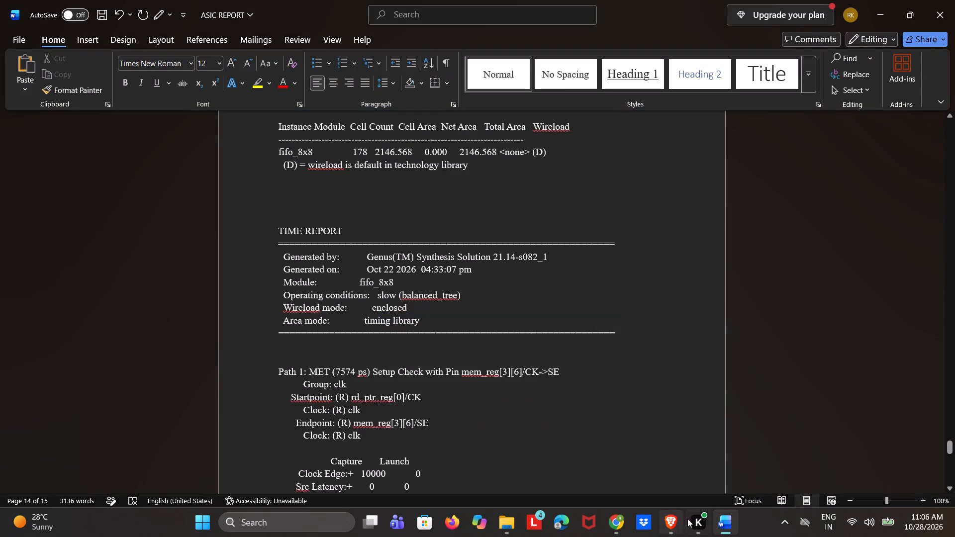
Move the Dropbox icon in front of the Chrome icon on the taskbar.
{"action": "left_click_drag", "start_coordinate": [645, 531], "coordinate": [617, 526]}
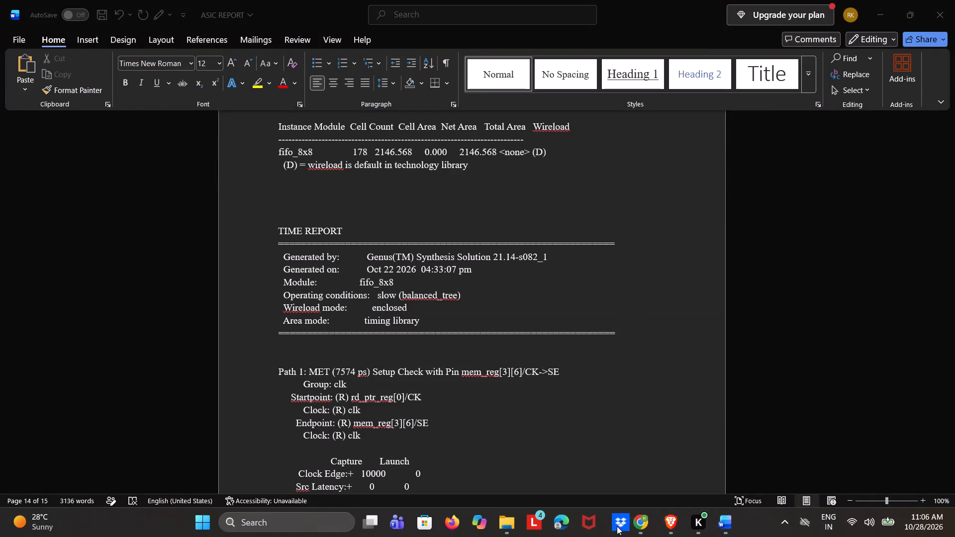
{"action": "left_click_drag", "start_coordinate": [617, 526], "coordinate": [615, 526]}
Paste the copied FIFO Memory Controller description under the INTRODUCTION heading and leave a blank line between heading and text.
{"action": "scroll", "coordinate": [591, 341], "scroll_direction": "up", "scroll_amount": 12}
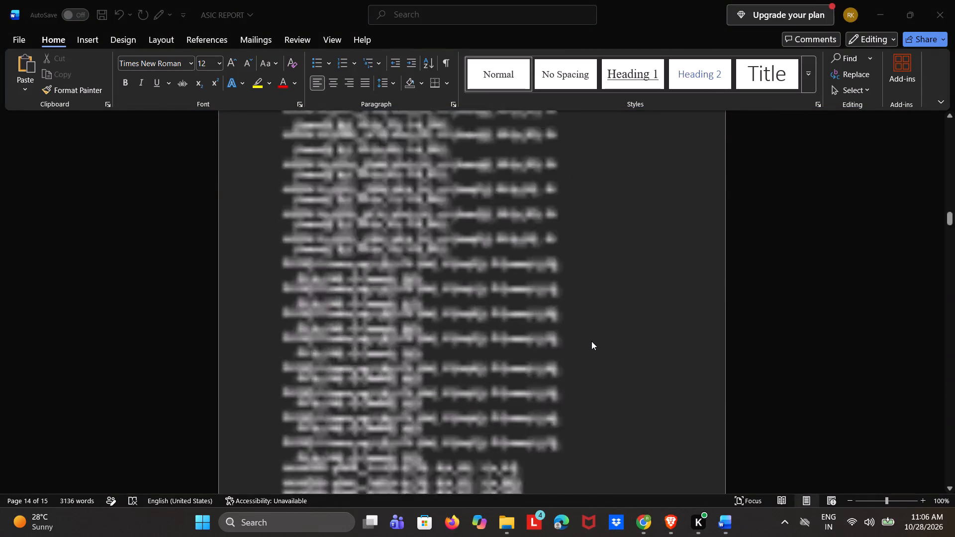
{"action": "scroll", "coordinate": [591, 341], "scroll_direction": "up", "scroll_amount": 14}
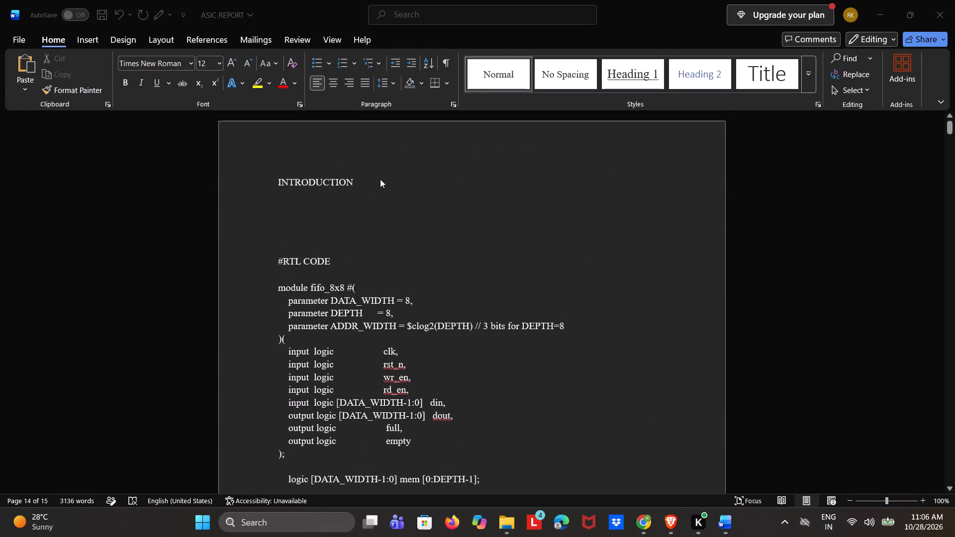
{"action": "left_click", "coordinate": [383, 181]}
{"action": "left_click", "coordinate": [352, 194]}
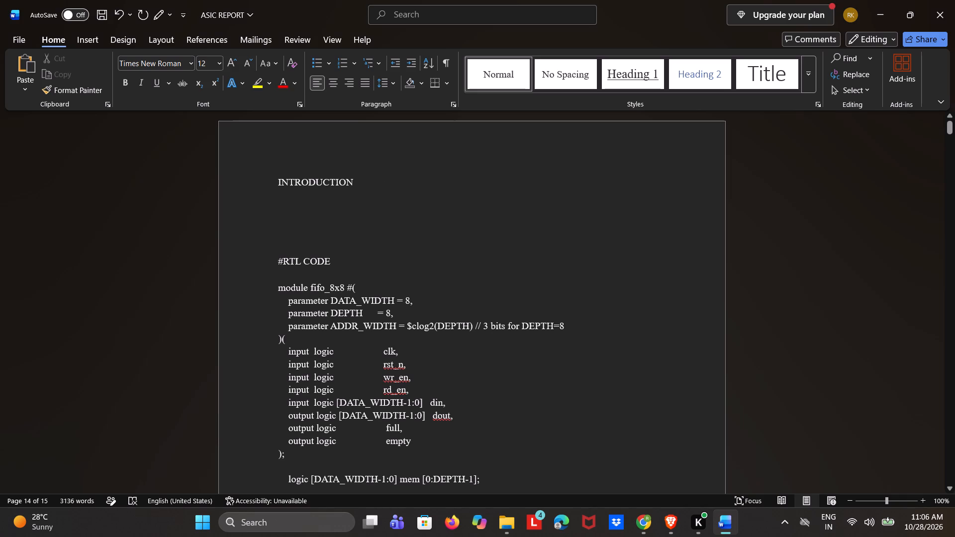
{"action": "key", "text": "ctrl+v"}
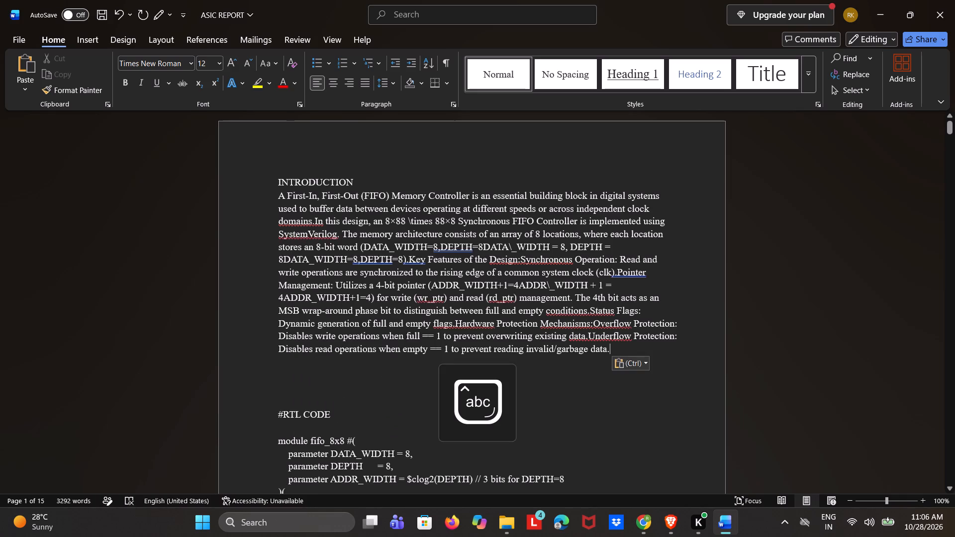
{"action": "left_click", "coordinate": [368, 179]}
{"action": "key", "text": "Return"}
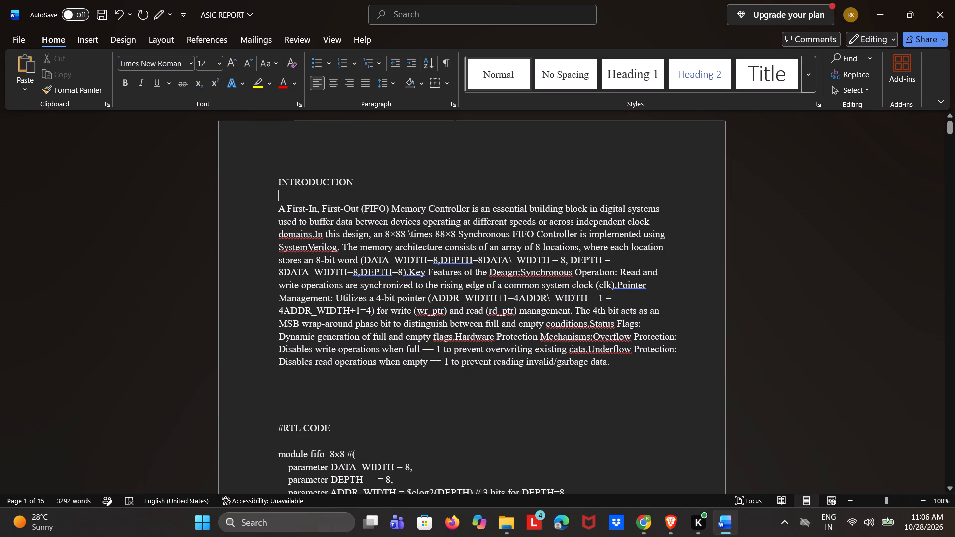
Set the font size of the introduction's body text to 14.
{"action": "left_click_drag", "start_coordinate": [618, 366], "coordinate": [268, 201]}
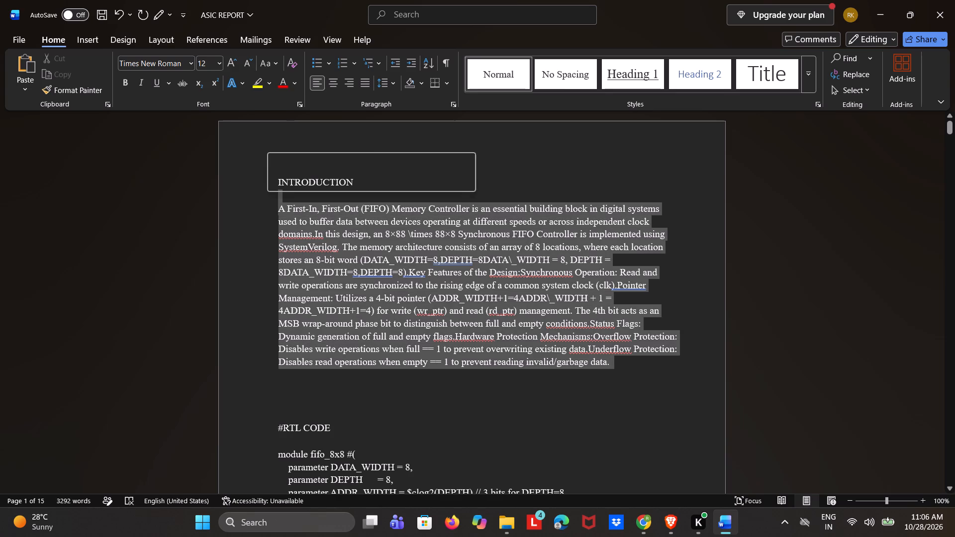
{"action": "left_click", "coordinate": [365, 163]}
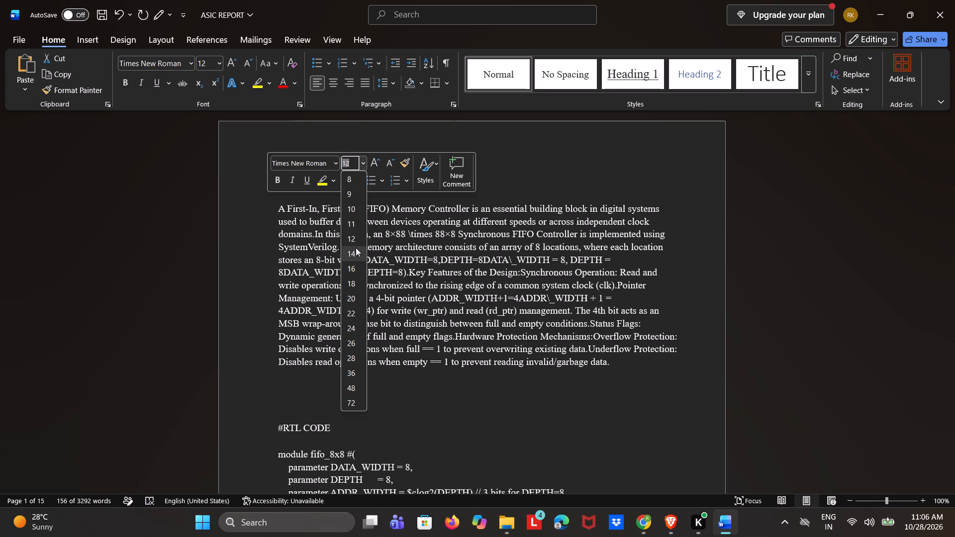
{"action": "left_click", "coordinate": [356, 248]}
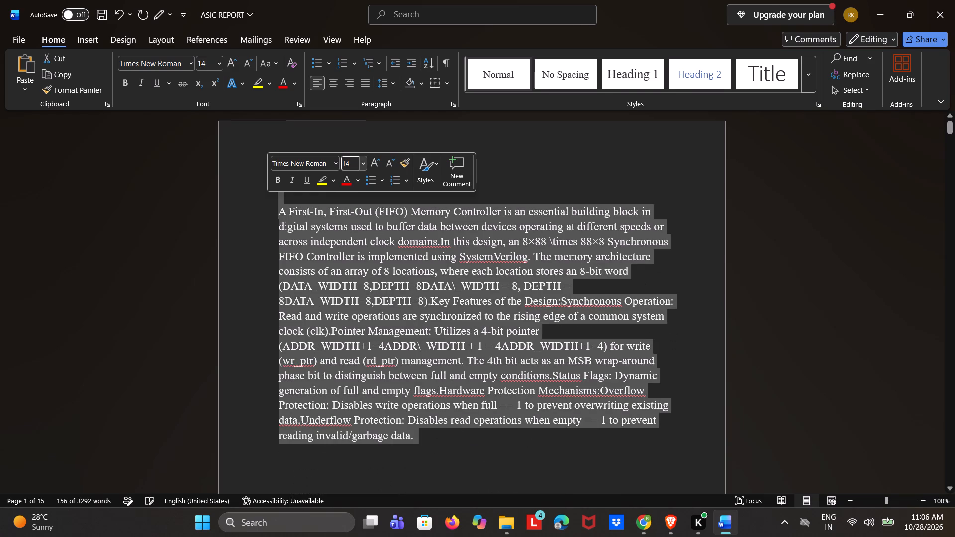
{"action": "left_click", "coordinate": [490, 459]}
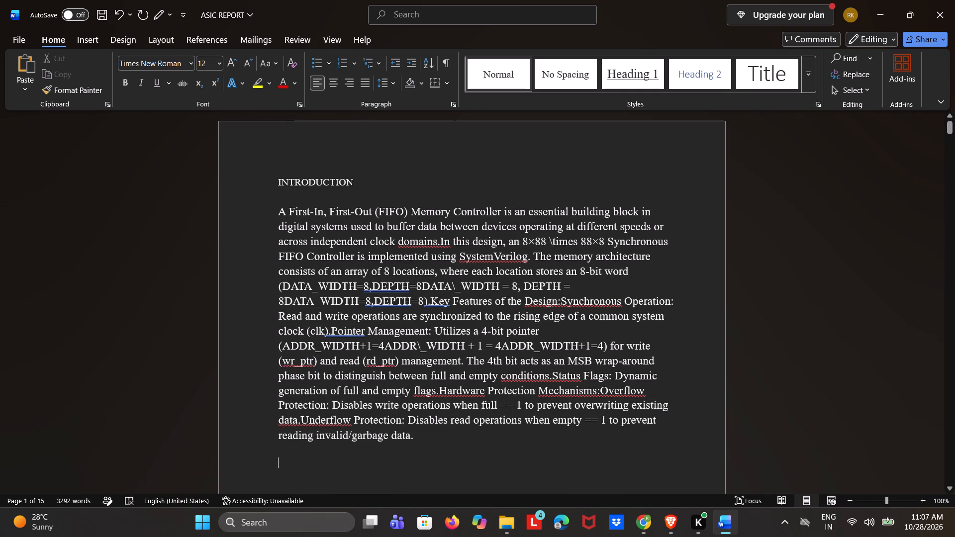
Review the whole ASIC report from the introduction through the code and synthesis reports to the end of the time report.
{"action": "scroll", "coordinate": [445, 417], "scroll_direction": "down", "scroll_amount": 1}
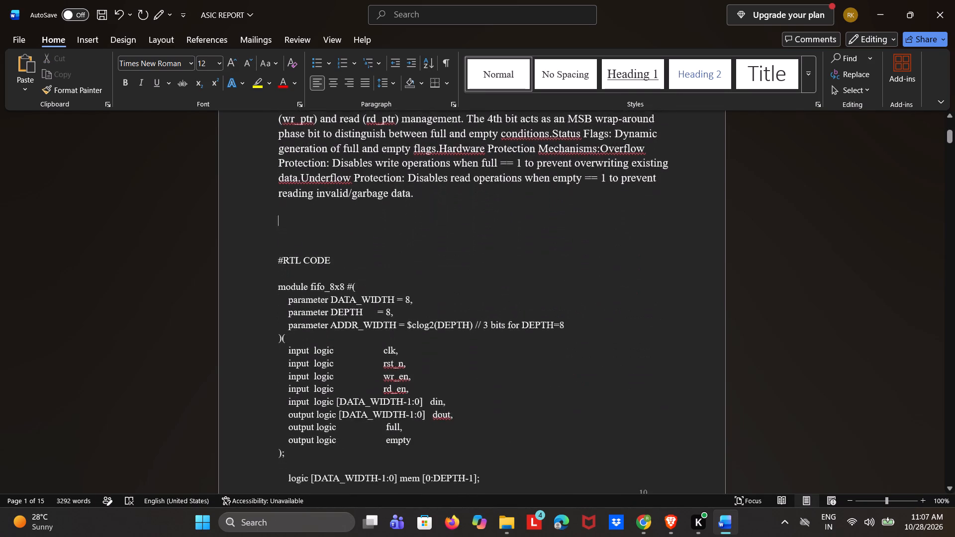
{"action": "scroll", "coordinate": [445, 417], "scroll_direction": "down", "scroll_amount": 3}
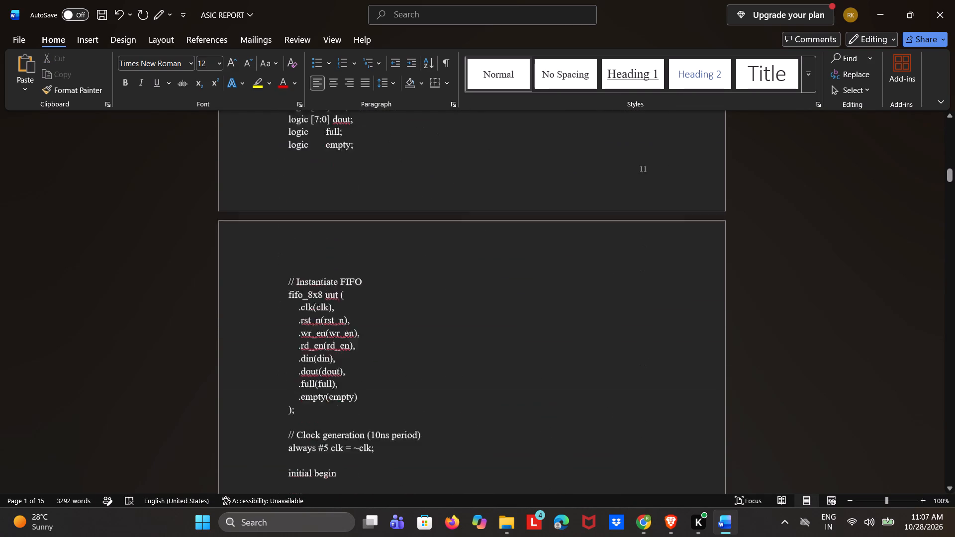
{"action": "scroll", "coordinate": [445, 417], "scroll_direction": "down", "scroll_amount": 4}
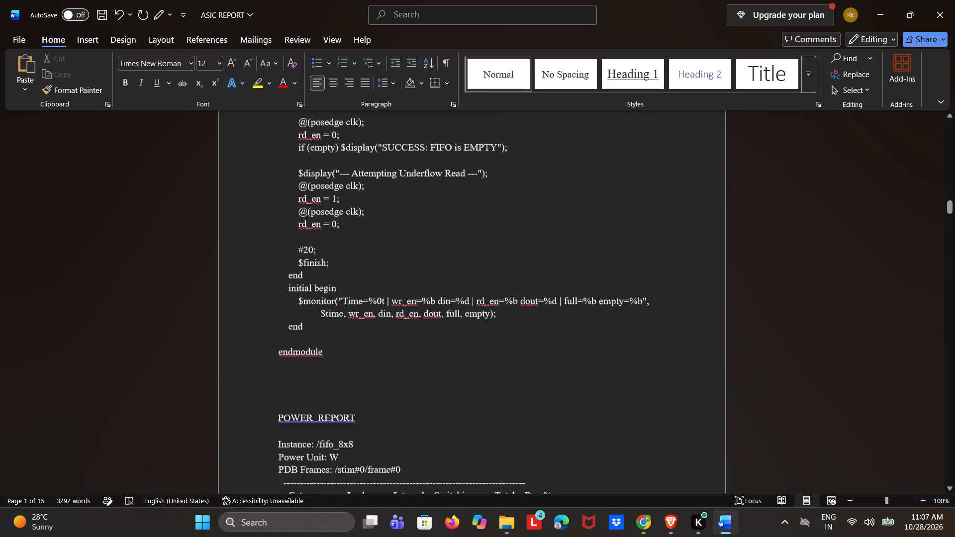
{"action": "scroll", "coordinate": [445, 417], "scroll_direction": "down", "scroll_amount": 3}
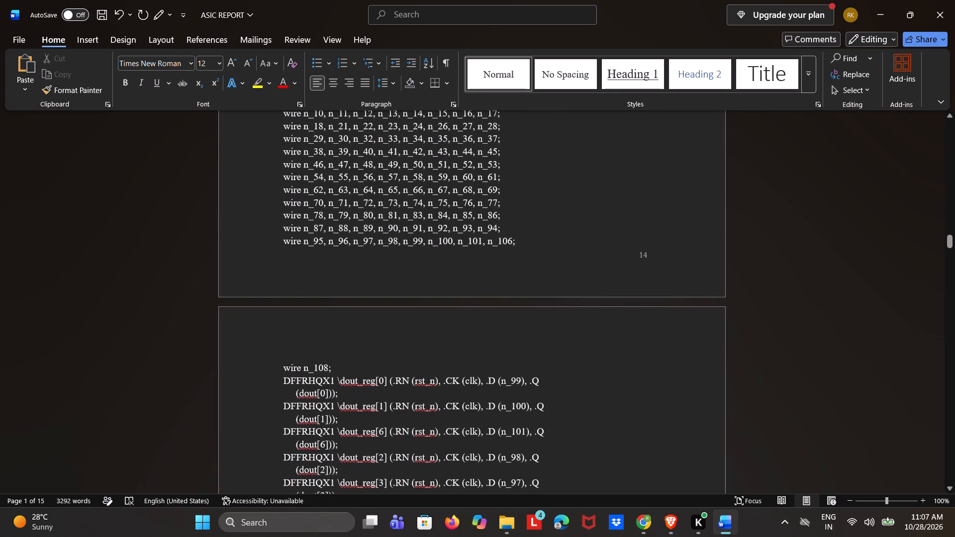
{"action": "scroll", "coordinate": [445, 417], "scroll_direction": "down", "scroll_amount": 3}
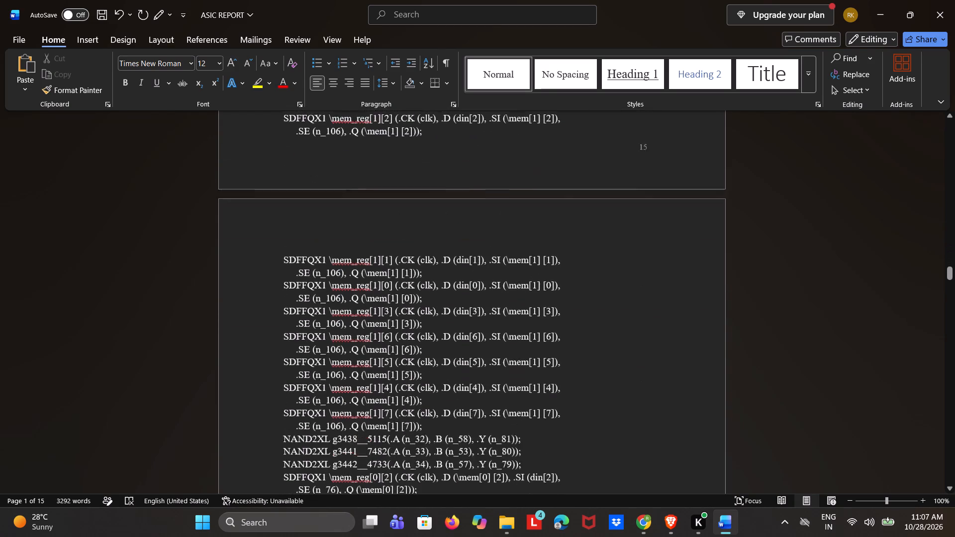
{"action": "scroll", "coordinate": [445, 417], "scroll_direction": "down", "scroll_amount": 5}
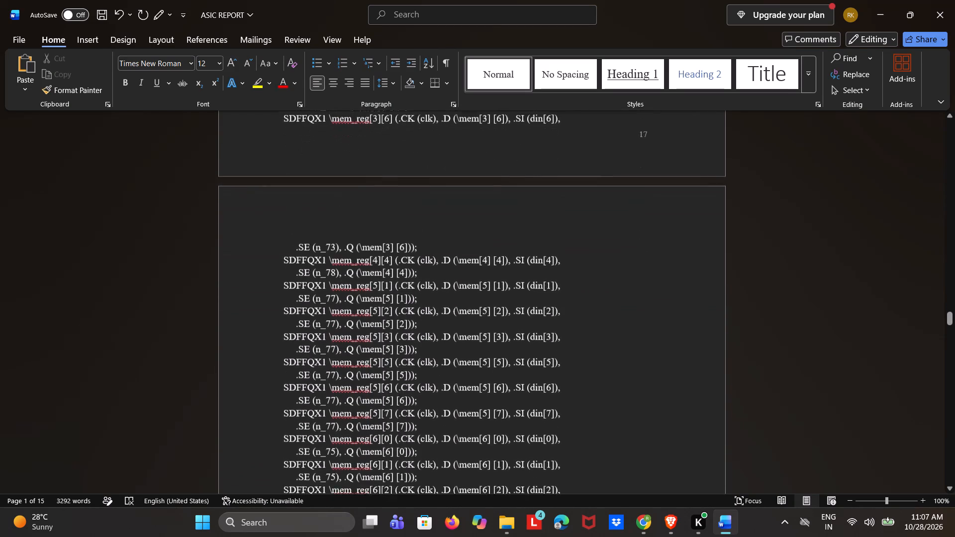
{"action": "scroll", "coordinate": [445, 417], "scroll_direction": "down", "scroll_amount": 5}
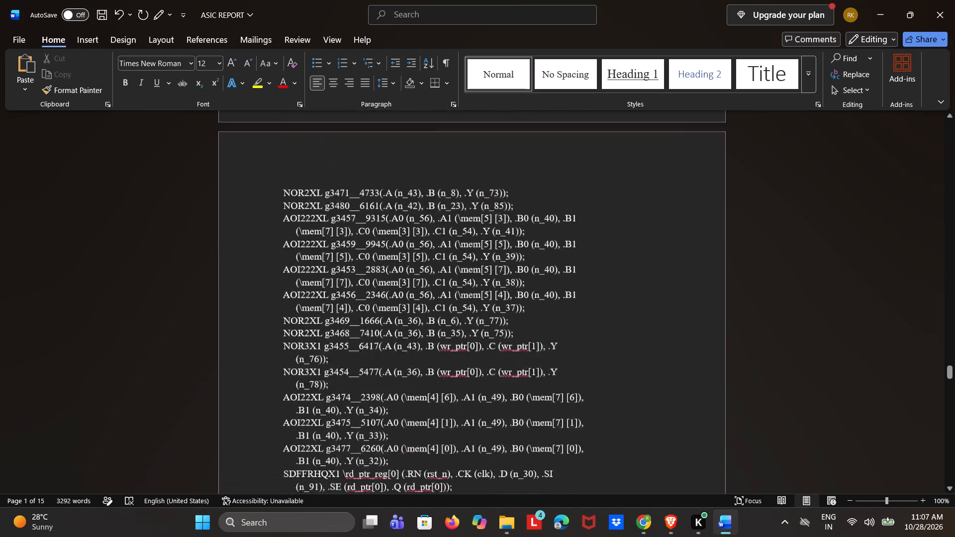
{"action": "scroll", "coordinate": [445, 417], "scroll_direction": "down", "scroll_amount": 2}
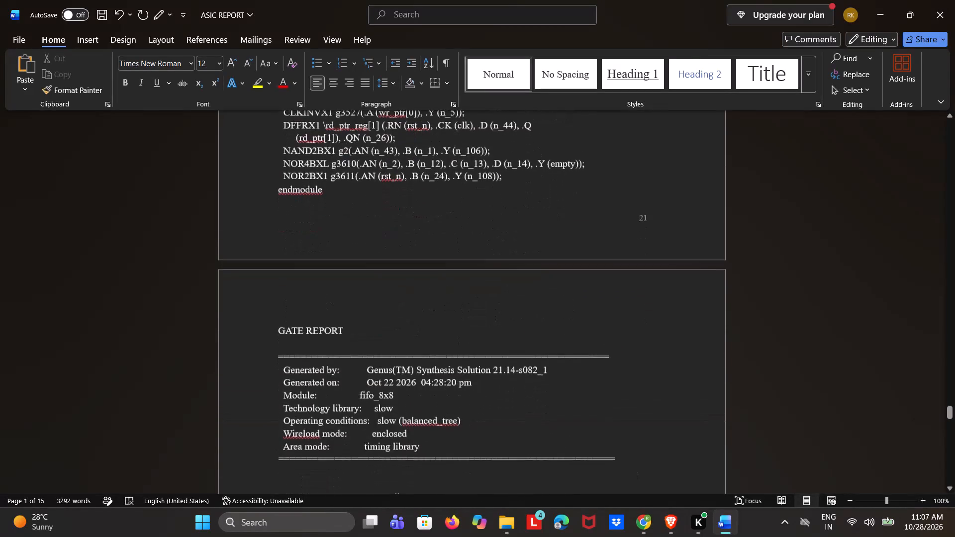
{"action": "scroll", "coordinate": [445, 417], "scroll_direction": "down", "scroll_amount": 2}
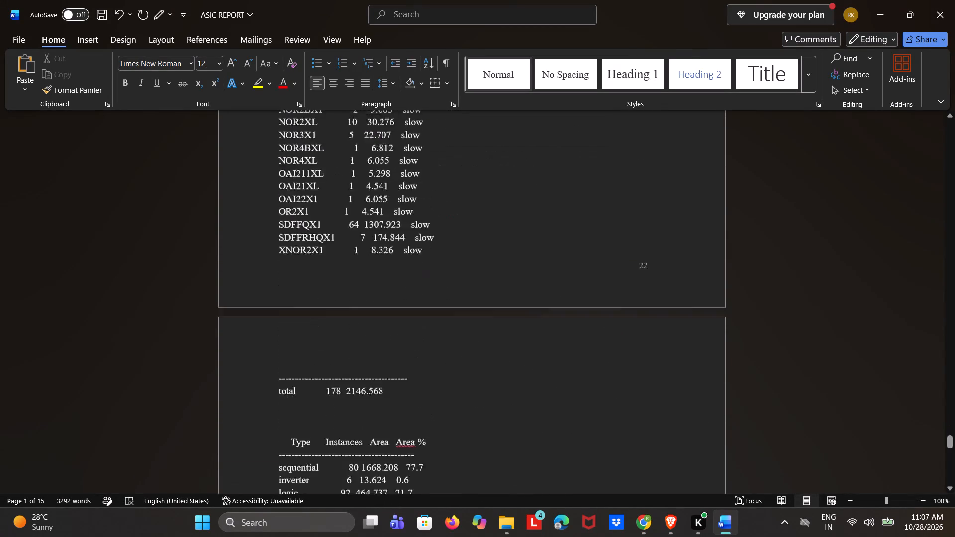
{"action": "scroll", "coordinate": [445, 417], "scroll_direction": "down", "scroll_amount": 1}
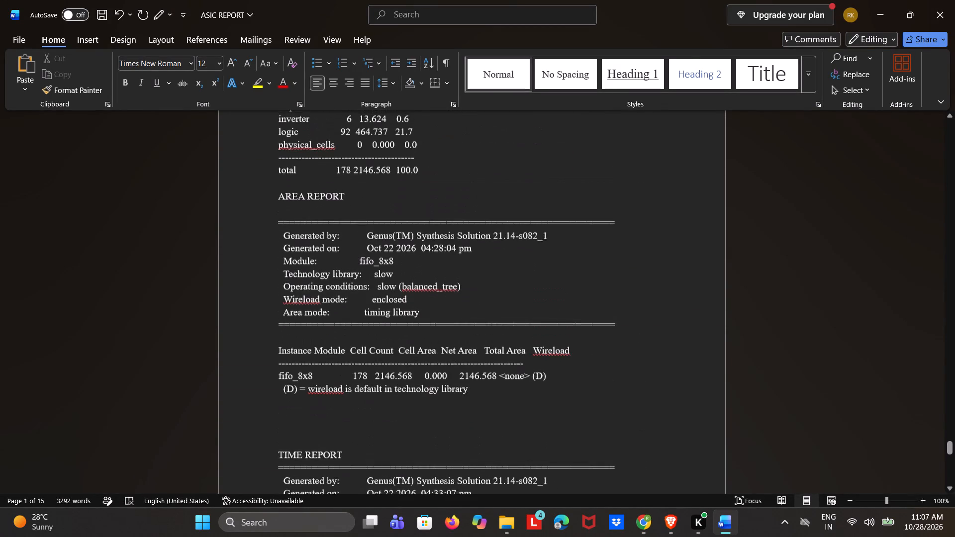
{"action": "scroll", "coordinate": [445, 417], "scroll_direction": "down", "scroll_amount": 5}
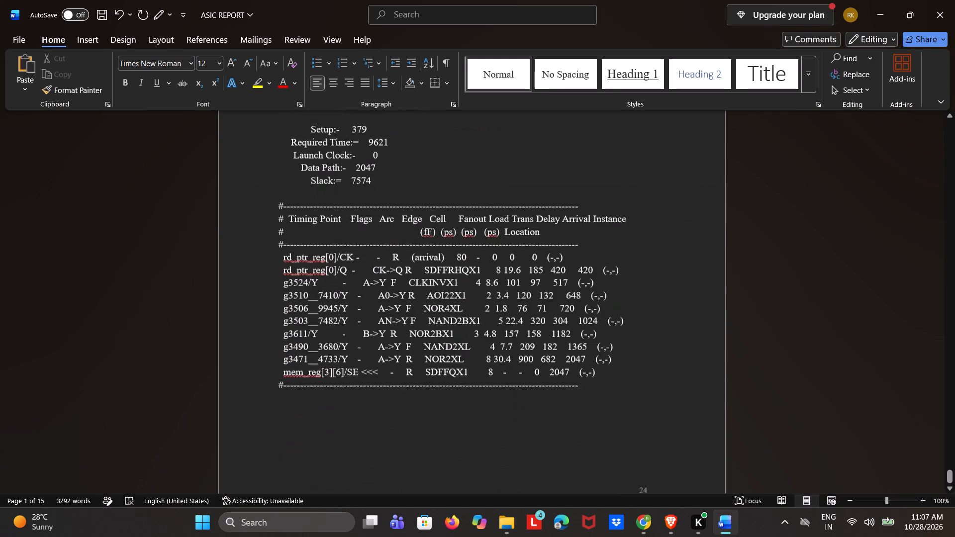
{"action": "scroll", "coordinate": [445, 417], "scroll_direction": "down", "scroll_amount": 3}
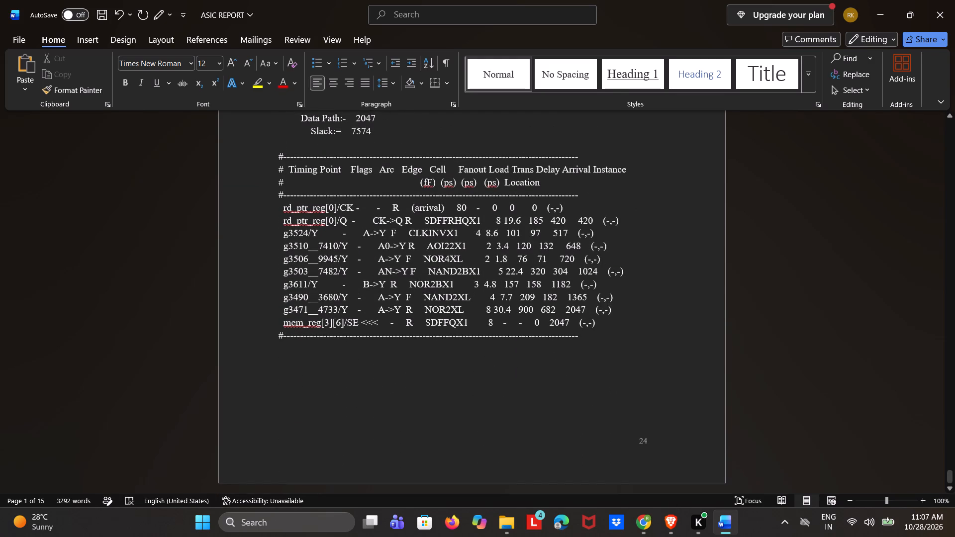
{"action": "scroll", "coordinate": [433, 314], "scroll_direction": "up", "scroll_amount": 18}
{"action": "scroll", "coordinate": [433, 314], "scroll_direction": "up", "scroll_amount": 15}
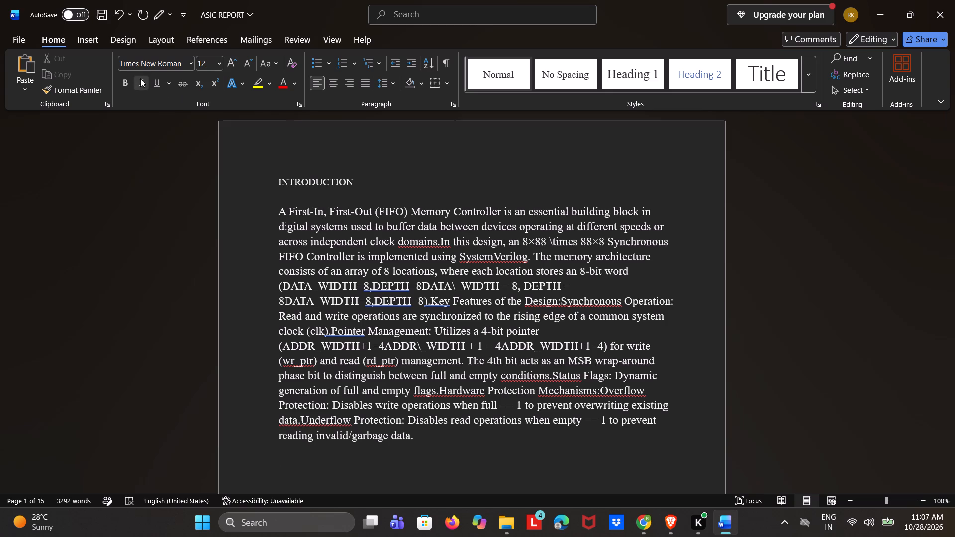
{"action": "left_click", "coordinate": [89, 42]}
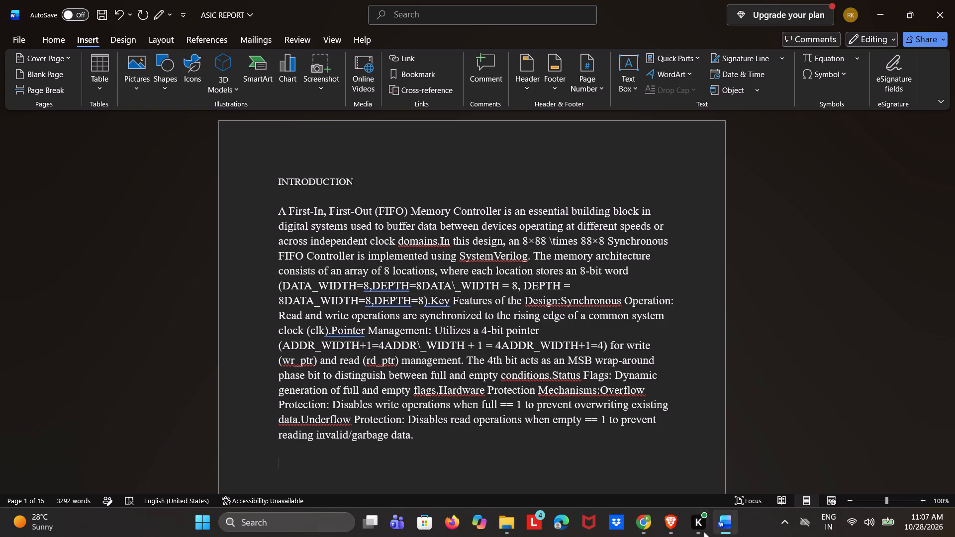
Review the ASIC report from the introduction through the netlist and gate report to the end of the time report.
{"action": "scroll", "coordinate": [674, 320], "scroll_direction": "up", "scroll_amount": 2}
{"action": "scroll", "coordinate": [674, 320], "scroll_direction": "down", "scroll_amount": 9}
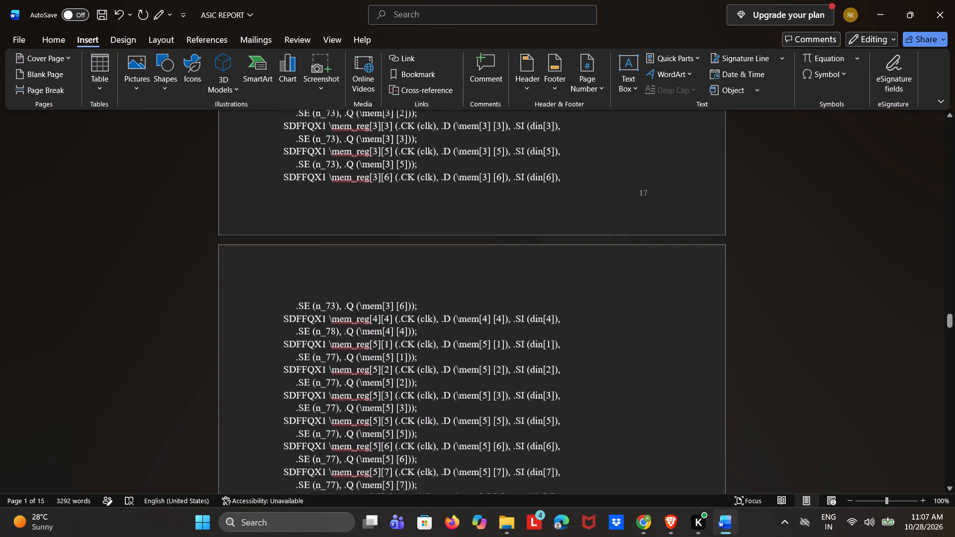
{"action": "scroll", "coordinate": [674, 320], "scroll_direction": "down", "scroll_amount": 8}
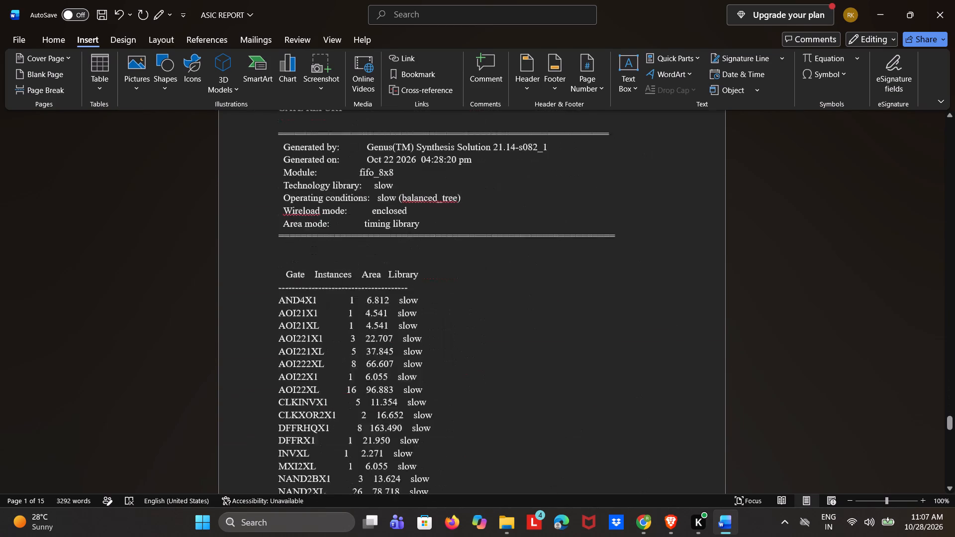
{"action": "scroll", "coordinate": [674, 320], "scroll_direction": "down", "scroll_amount": 6}
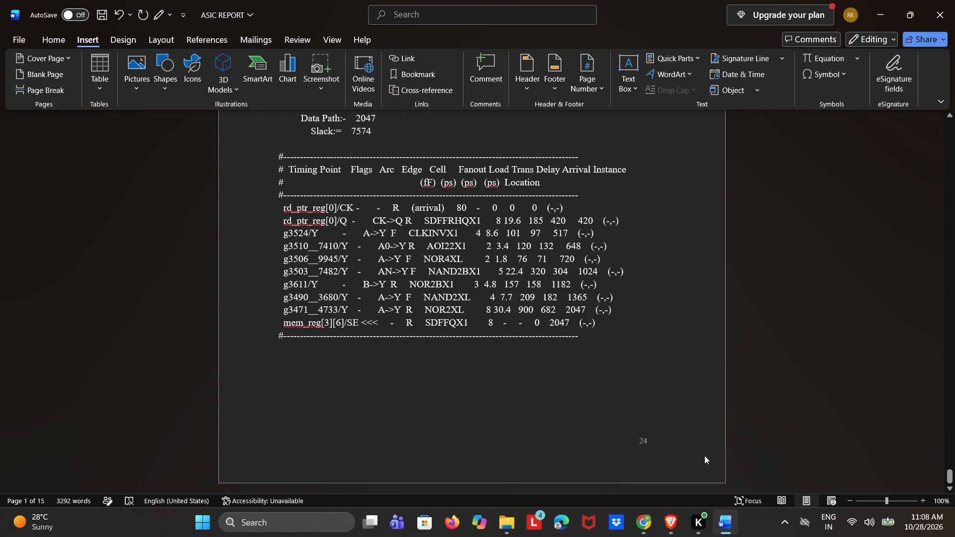
Switch to Gmail in Chrome, go back to the sent mails, and open the "imgf fifo output" mail to check its contents.
{"action": "left_click", "coordinate": [646, 527]}
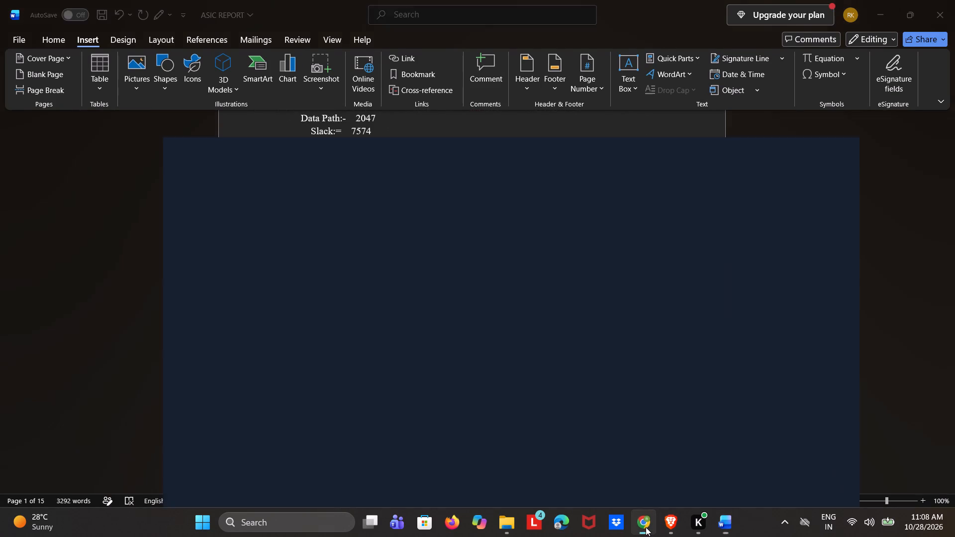
{"action": "left_click", "coordinate": [15, 35]}
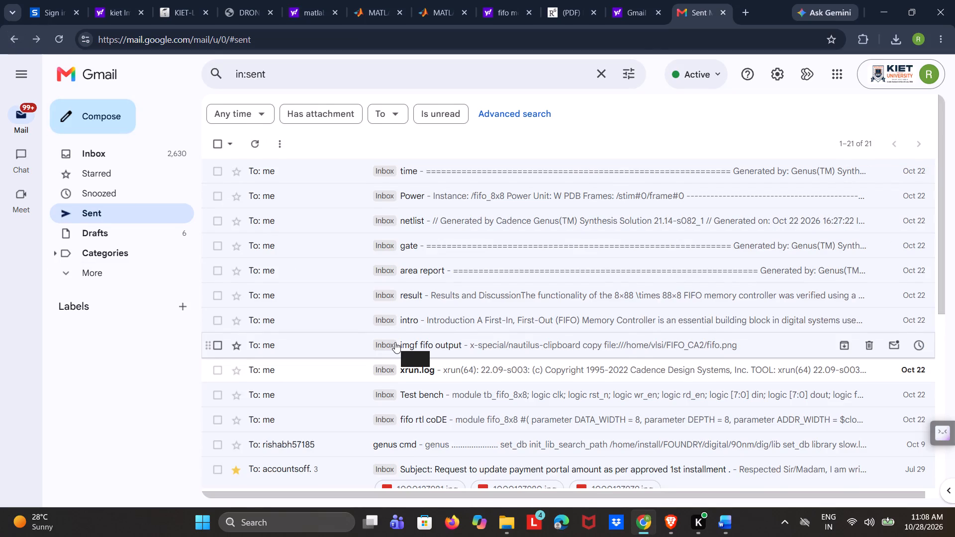
{"action": "scroll", "coordinate": [395, 342], "scroll_direction": "down", "scroll_amount": 1}
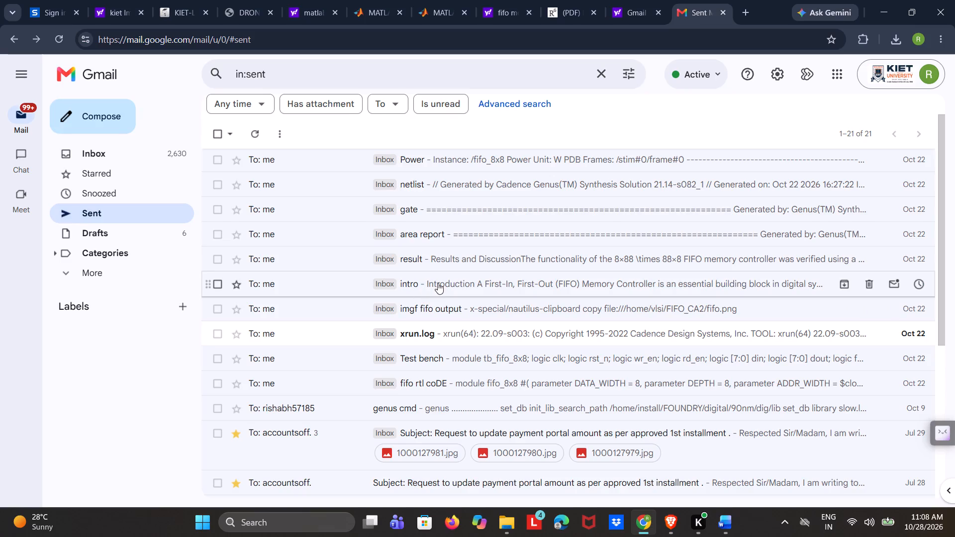
{"action": "scroll", "coordinate": [420, 286], "scroll_direction": "up", "scroll_amount": 1}
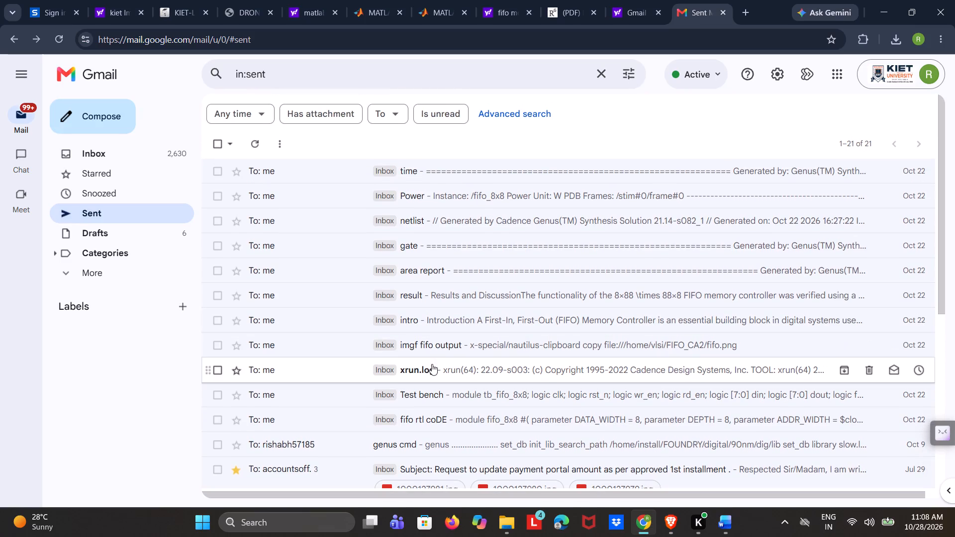
{"action": "left_click", "coordinate": [439, 349]}
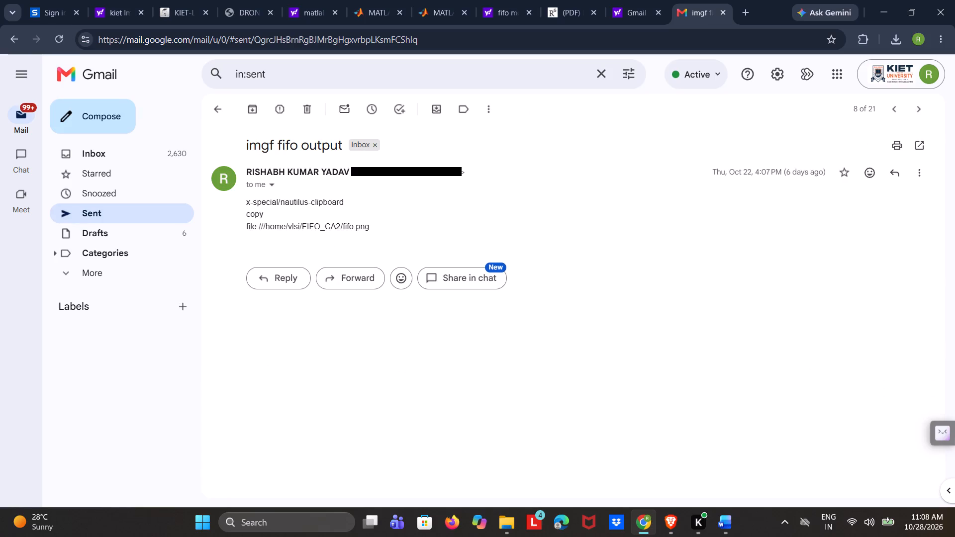
{"action": "double_click", "coordinate": [359, 230]}
{"action": "left_click", "coordinate": [345, 241]}
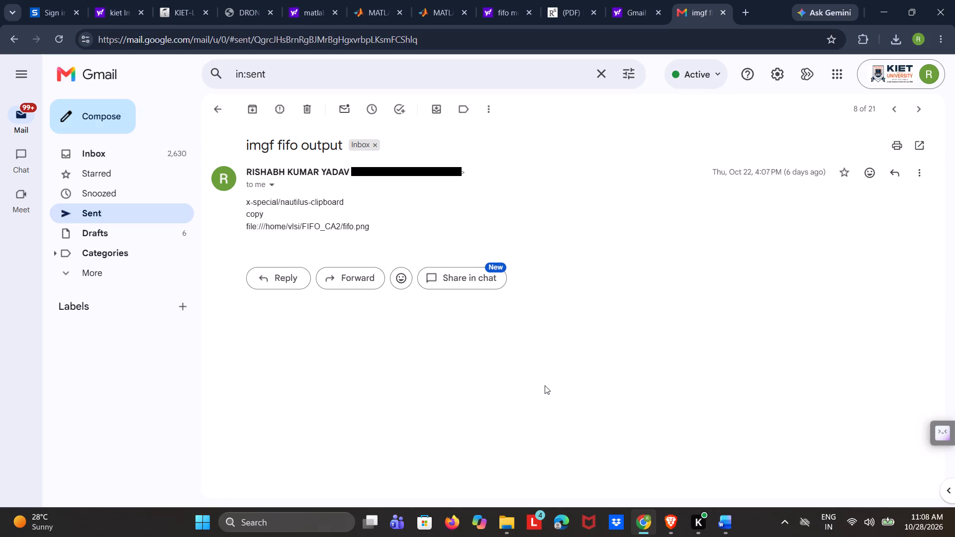
Open a new browser tab ready for entering an address or search.
{"action": "left_click", "coordinate": [750, 9]}
{"action": "left_click", "coordinate": [517, 34]}
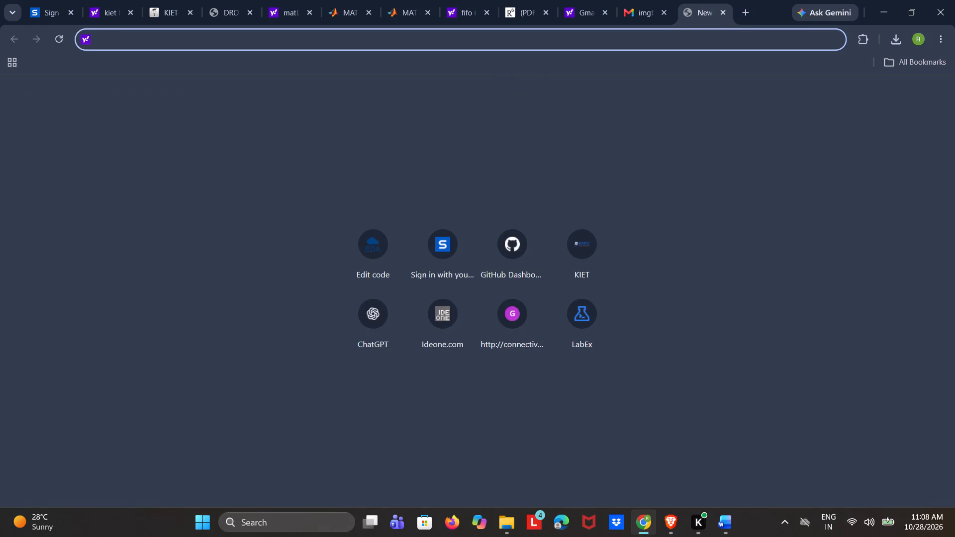
In Chrome, search the web for "fifo mem output img" and show the image results.
{"action": "type", "text": "fifo"}
{"action": "key", "text": "space"}
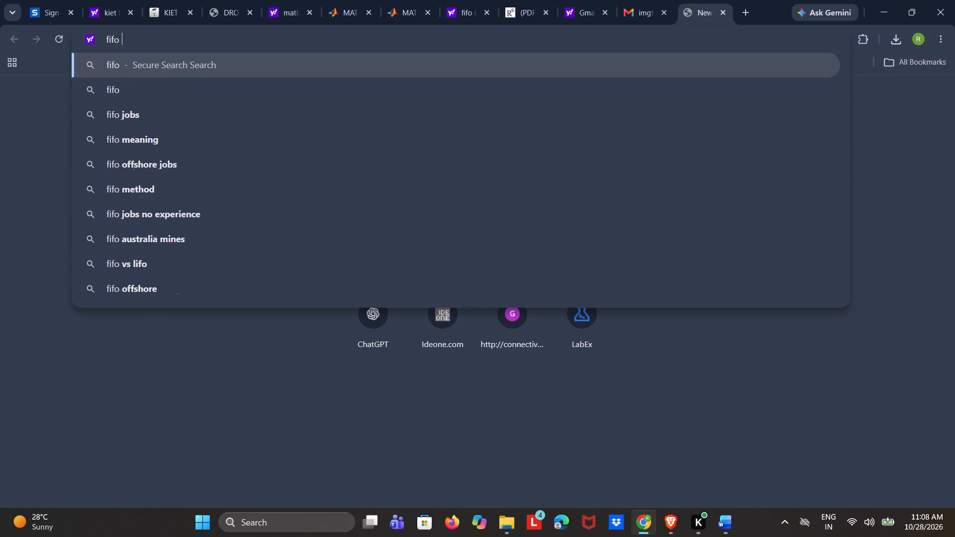
{"action": "type", "text": "mem"}
{"action": "key", "text": "space"}
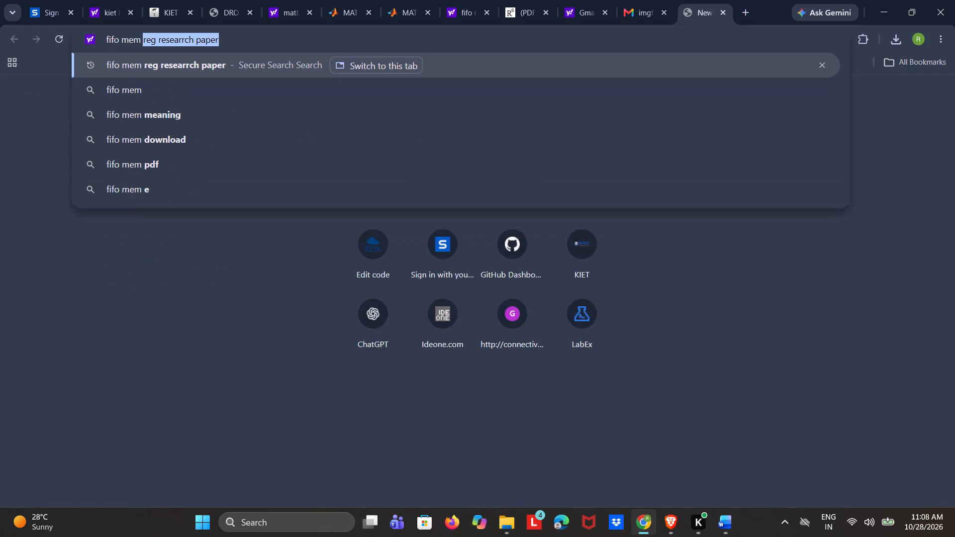
{"action": "key", "text": "o"}
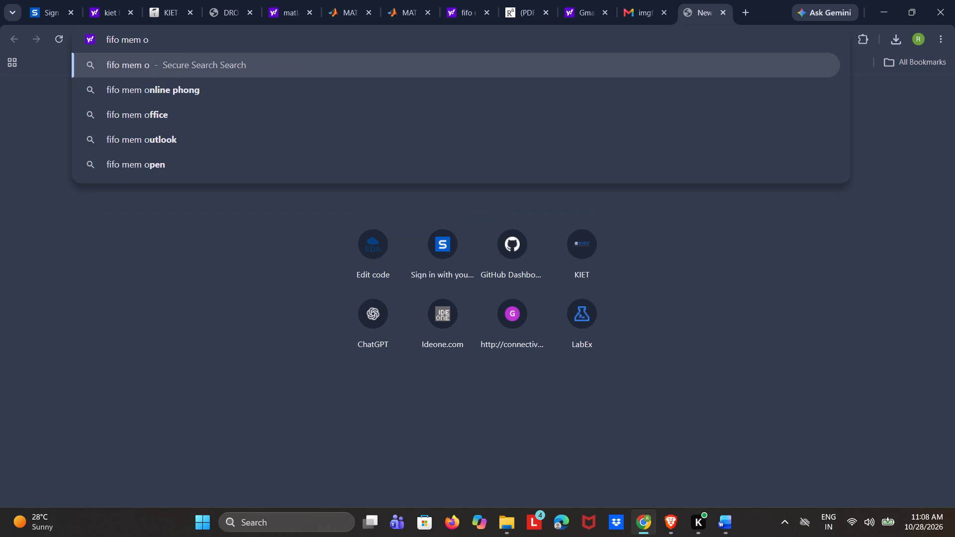
{"action": "type", "text": "utput im"}
{"action": "key", "text": "g"}
{"action": "key", "text": "Return"}
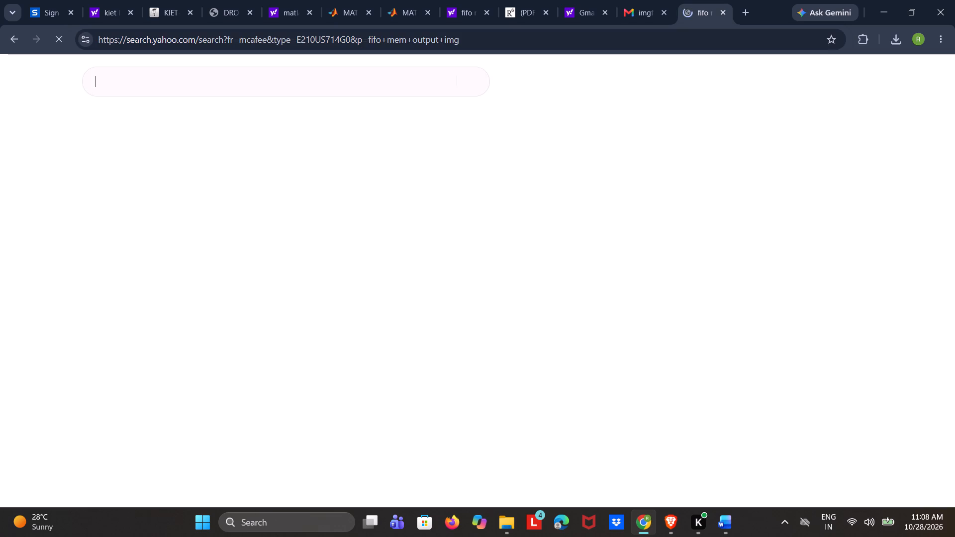
{"action": "left_click", "coordinate": [159, 117]}
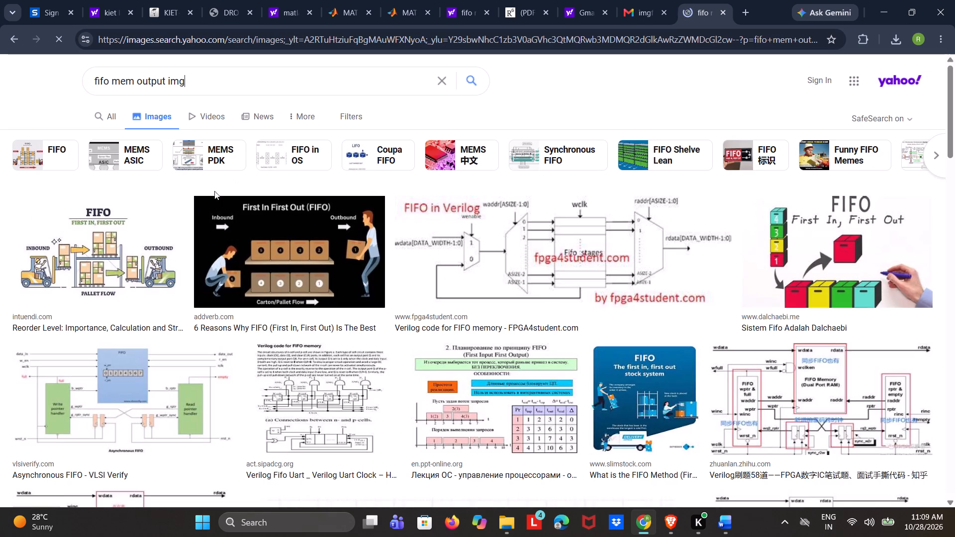
Look through the image results for a FIFO output waveform and preview the Vivado FIFO IP simulation waveform enlarged.
{"action": "scroll", "coordinate": [360, 331], "scroll_direction": "down", "scroll_amount": 4}
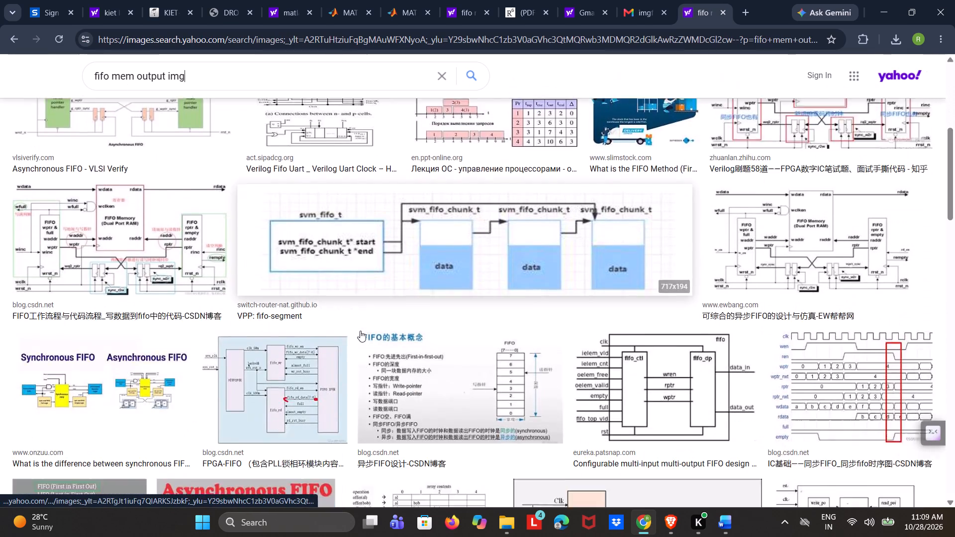
{"action": "scroll", "coordinate": [360, 331], "scroll_direction": "down", "scroll_amount": 4}
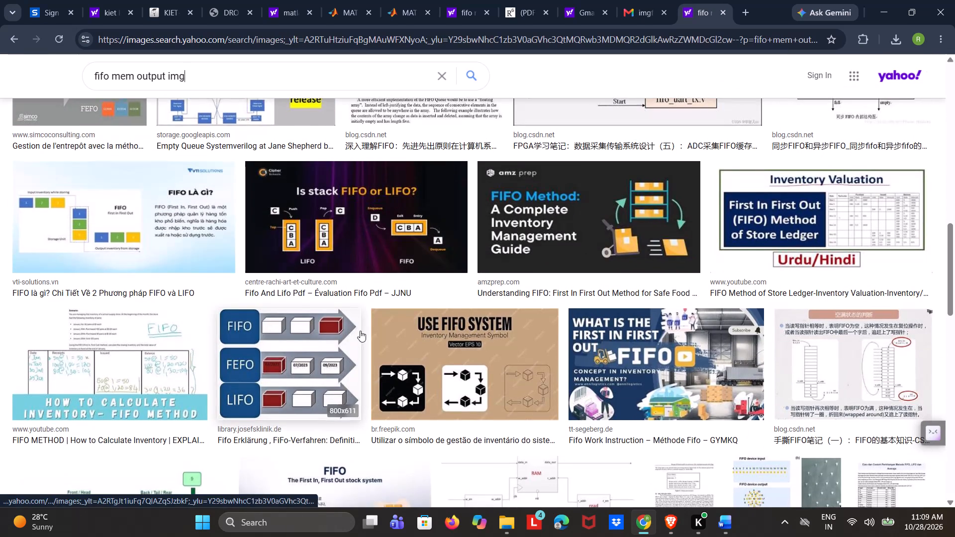
{"action": "scroll", "coordinate": [360, 331], "scroll_direction": "down", "scroll_amount": 7}
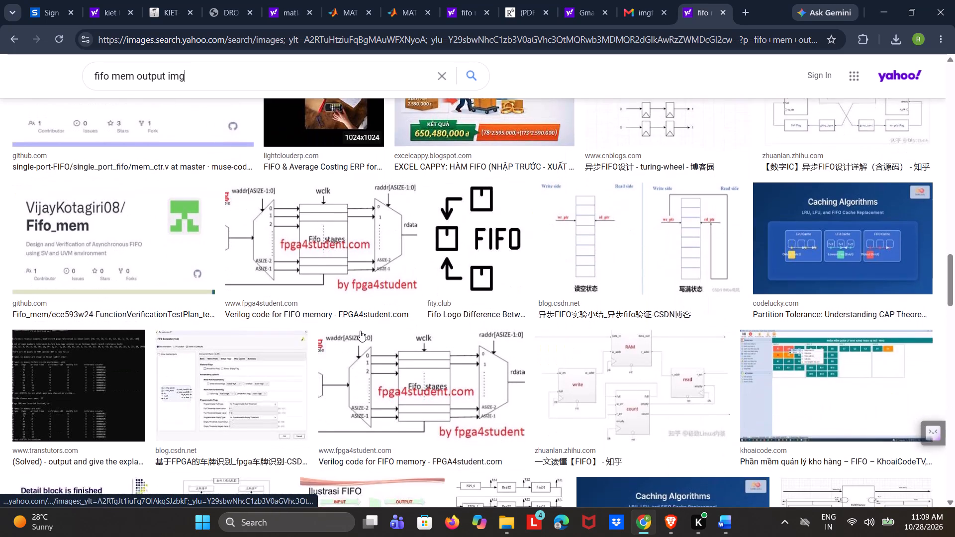
{"action": "scroll", "coordinate": [360, 331], "scroll_direction": "down", "scroll_amount": 3}
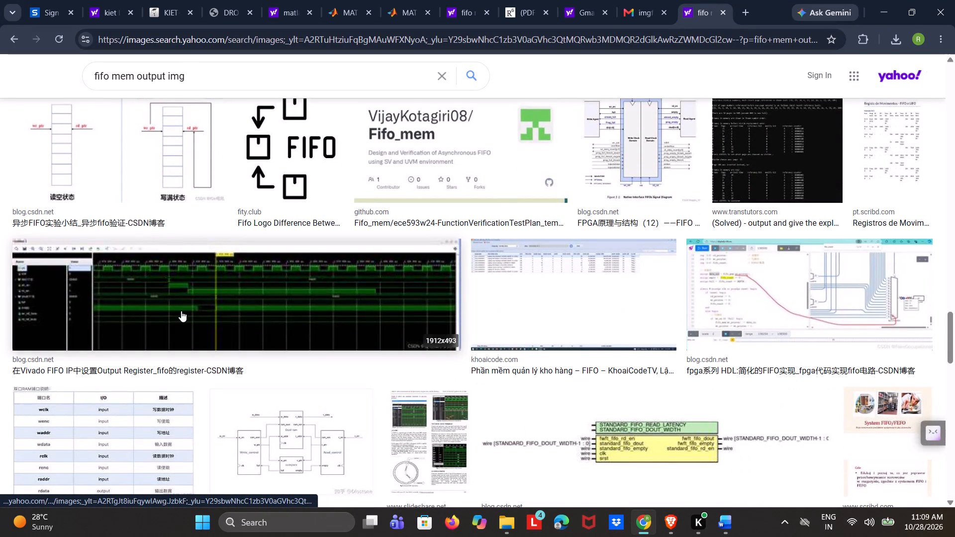
{"action": "left_click", "coordinate": [181, 311]}
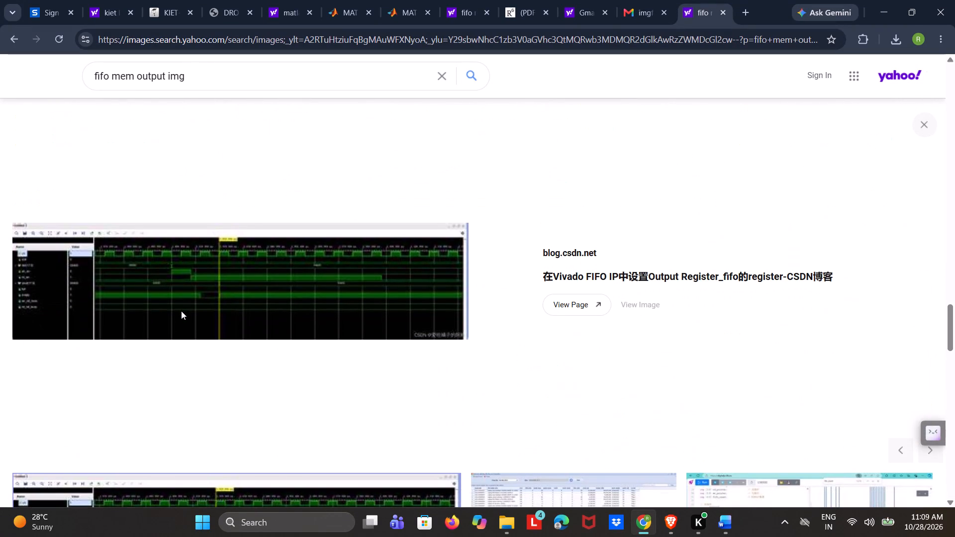
{"action": "left_click", "coordinate": [266, 292]}
{"action": "scroll", "coordinate": [324, 294], "scroll_direction": "right", "scroll_amount": 4}
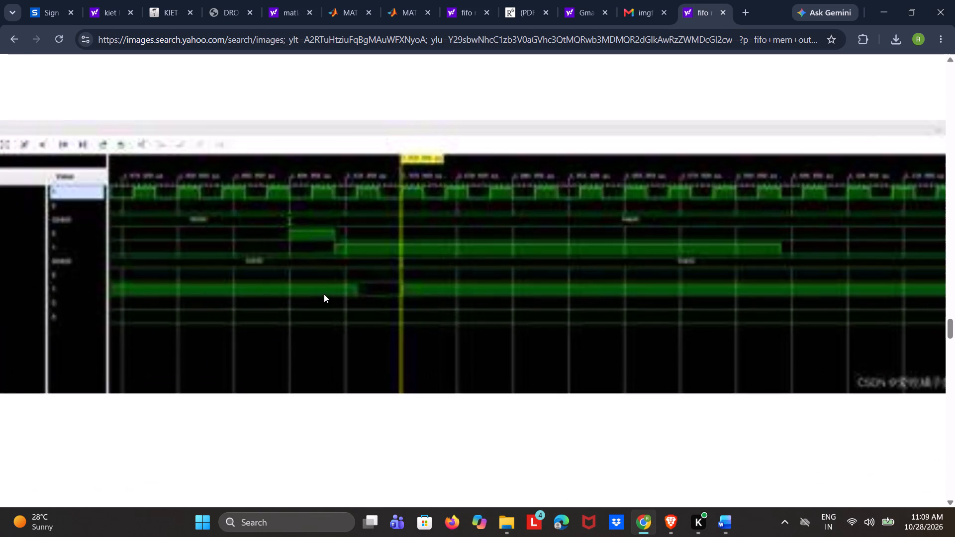
{"action": "scroll", "coordinate": [324, 294], "scroll_direction": "right", "scroll_amount": 3}
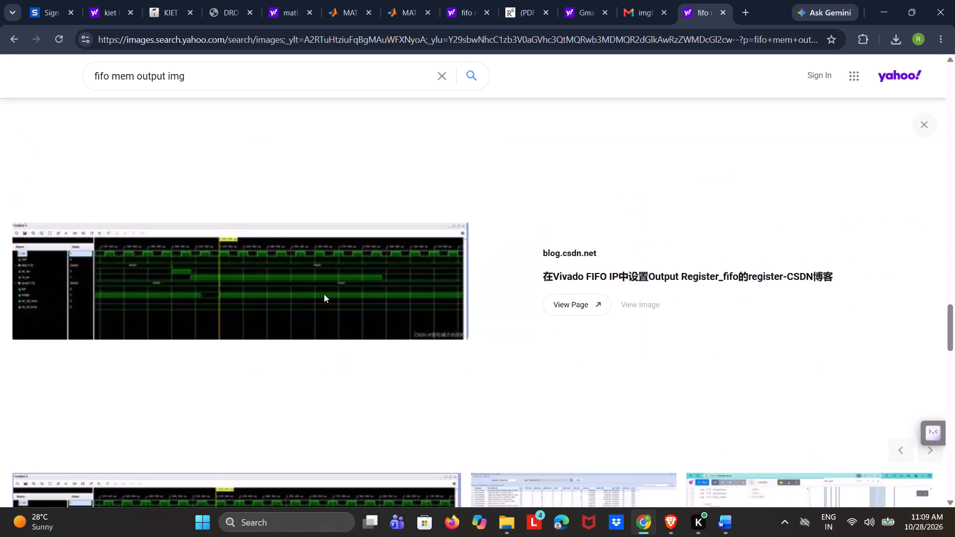
Examine the remaining FIFO image results for a suitable output image and return to the start of the results.
{"action": "scroll", "coordinate": [324, 294], "scroll_direction": "down", "scroll_amount": 3}
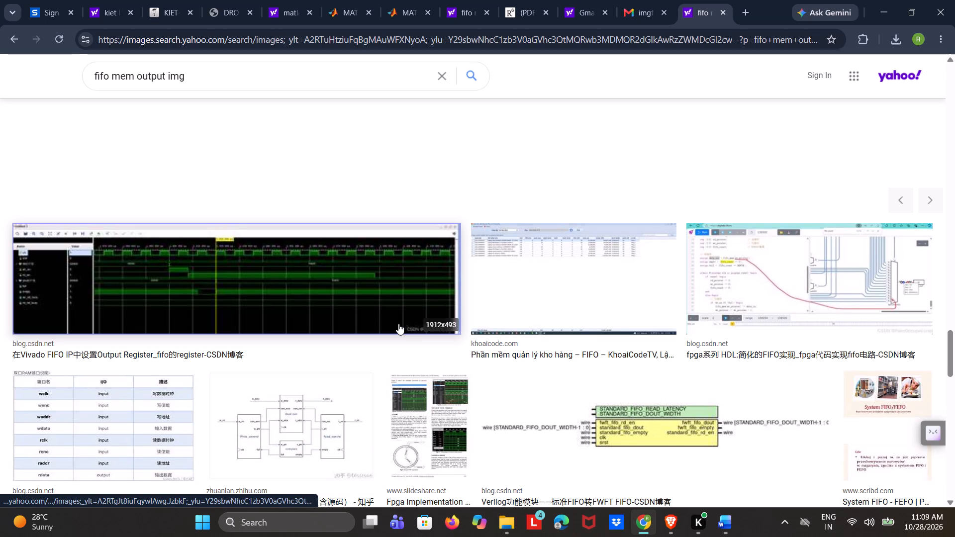
{"action": "scroll", "coordinate": [398, 324], "scroll_direction": "down", "scroll_amount": 3}
{"action": "scroll", "coordinate": [427, 399], "scroll_direction": "down", "scroll_amount": 1}
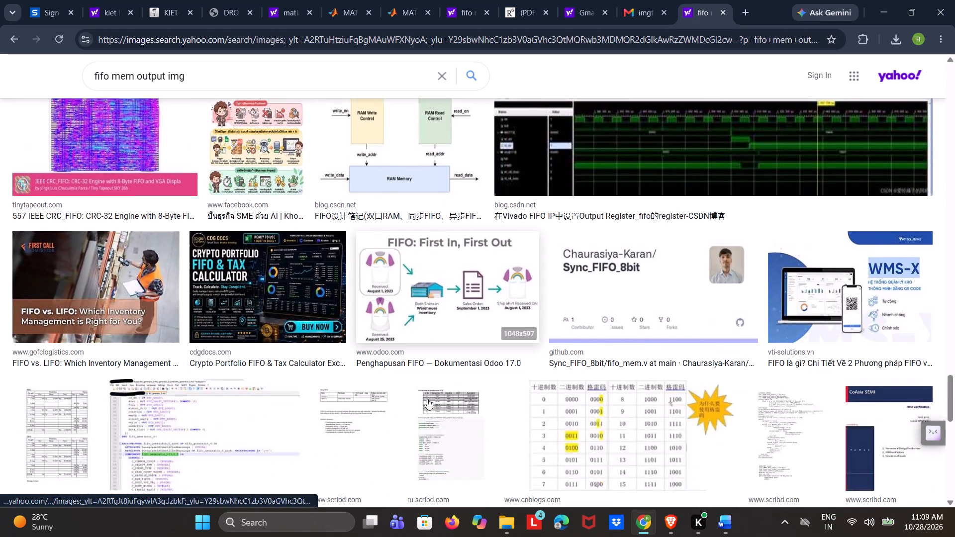
{"action": "scroll", "coordinate": [427, 399], "scroll_direction": "down", "scroll_amount": 5}
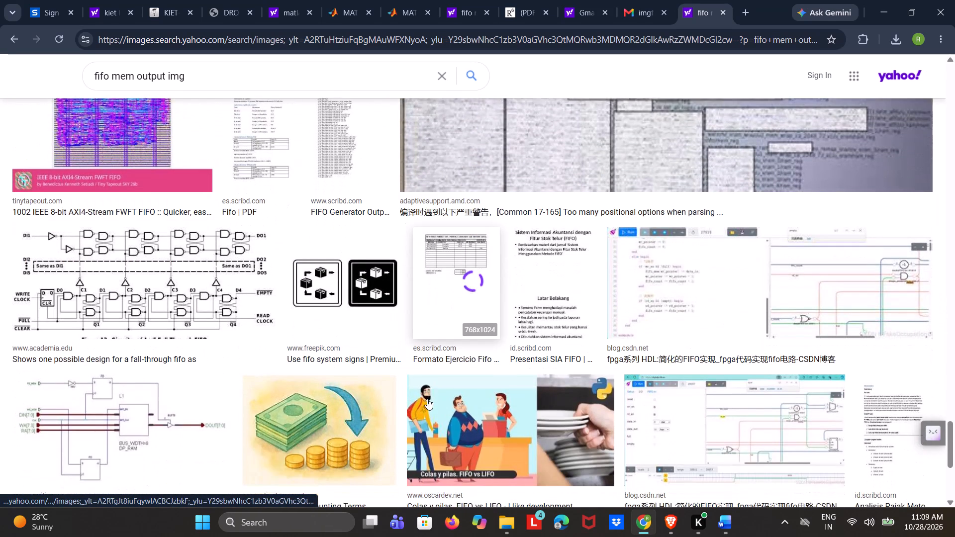
{"action": "scroll", "coordinate": [534, 236], "scroll_direction": "up", "scroll_amount": 11}
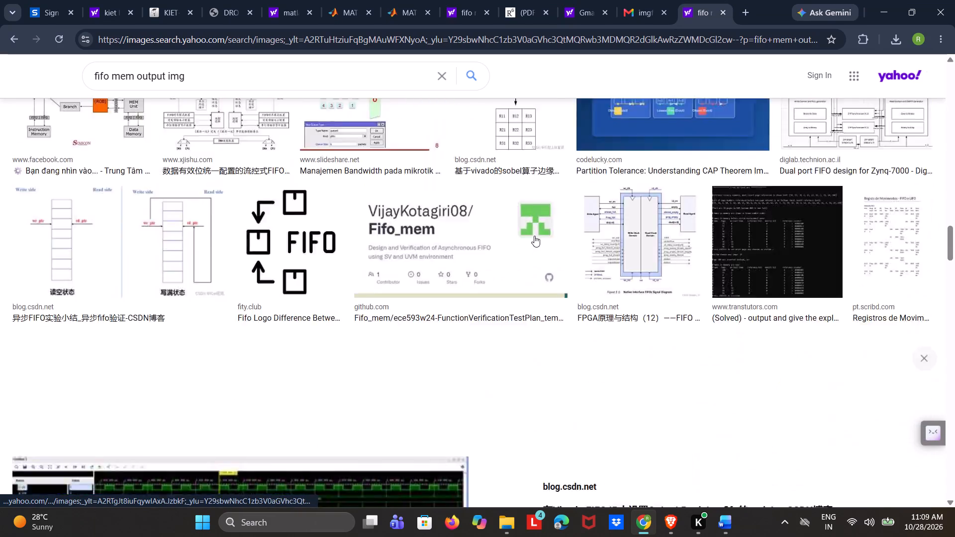
{"action": "scroll", "coordinate": [534, 236], "scroll_direction": "up", "scroll_amount": 9}
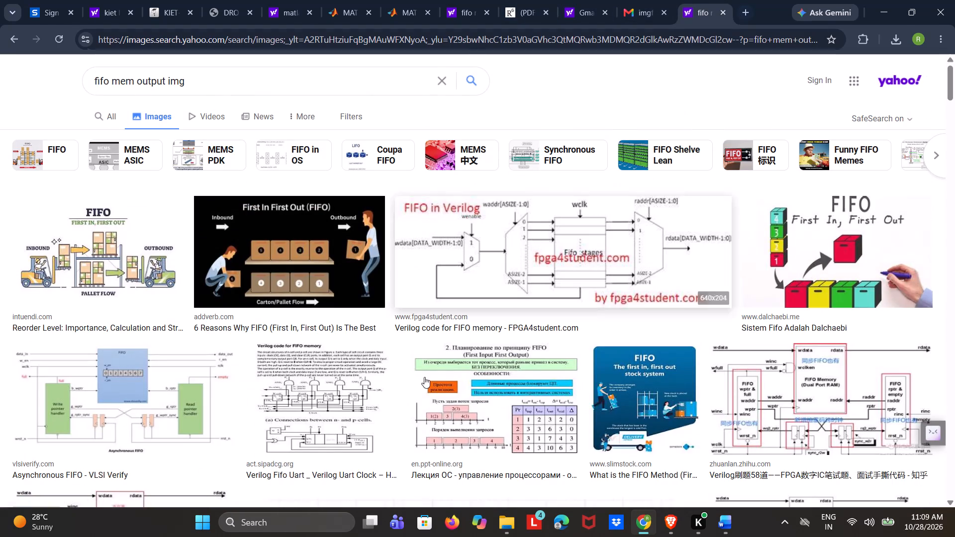
Open the EDA Playground site in a new browser tab.
{"action": "left_click", "coordinate": [742, 13]}
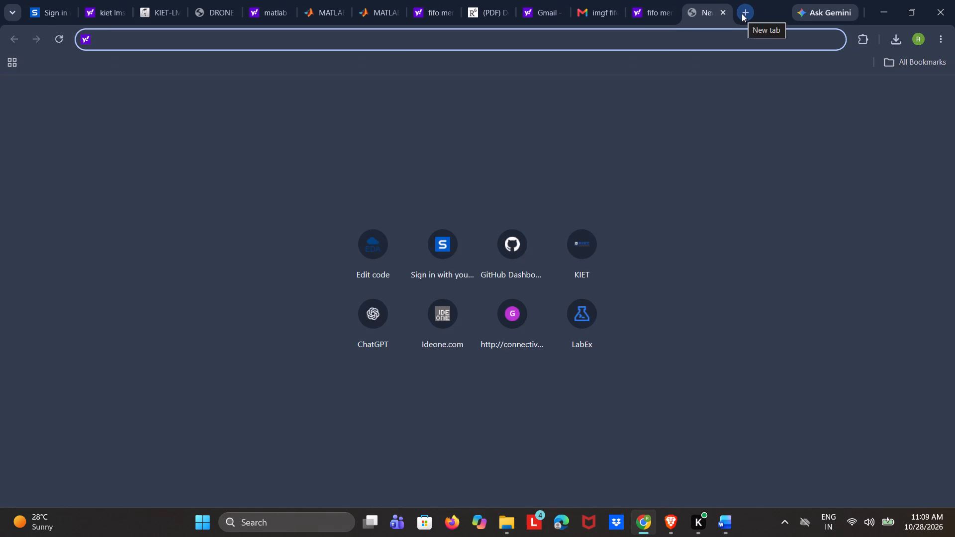
{"action": "left_click", "coordinate": [383, 261]}
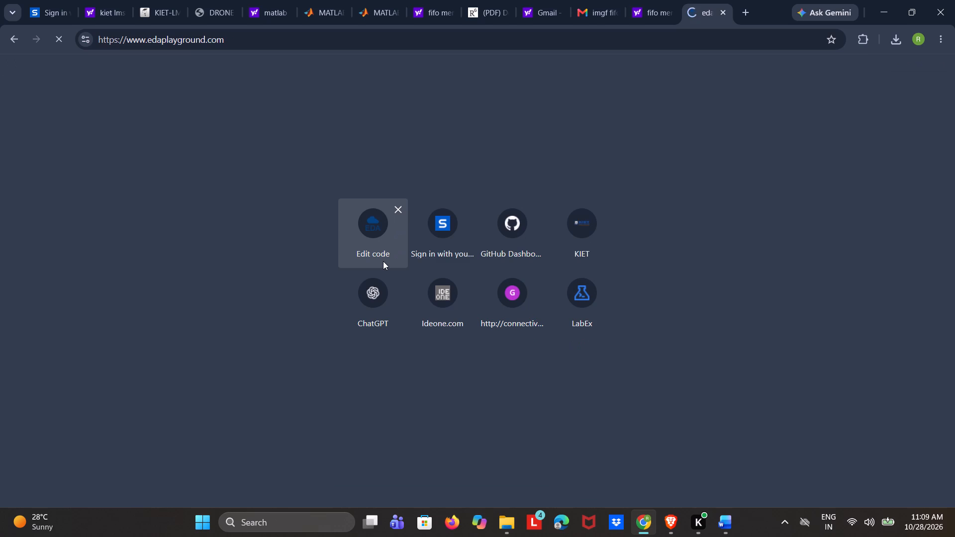
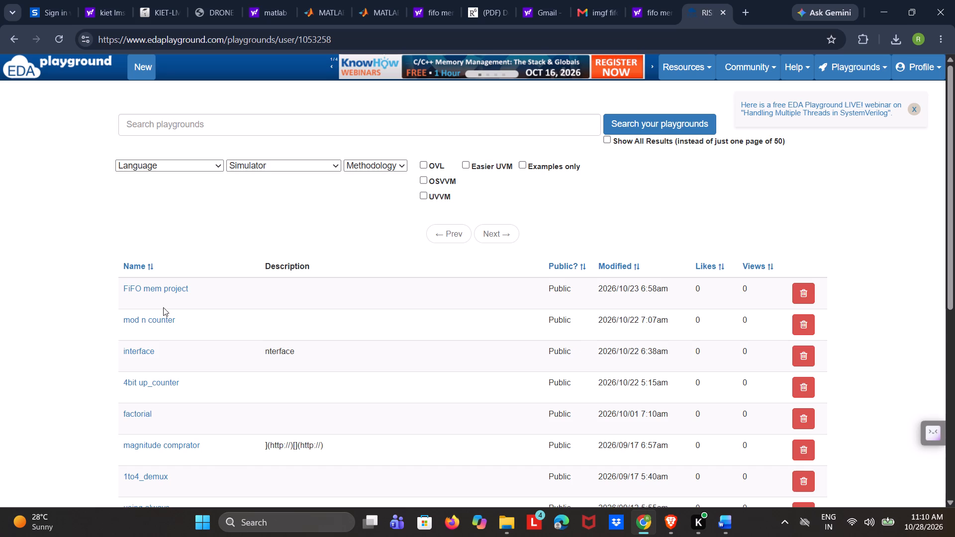
Open the FiFO mem project playground and run its simulation.
{"action": "left_click", "coordinate": [167, 291]}
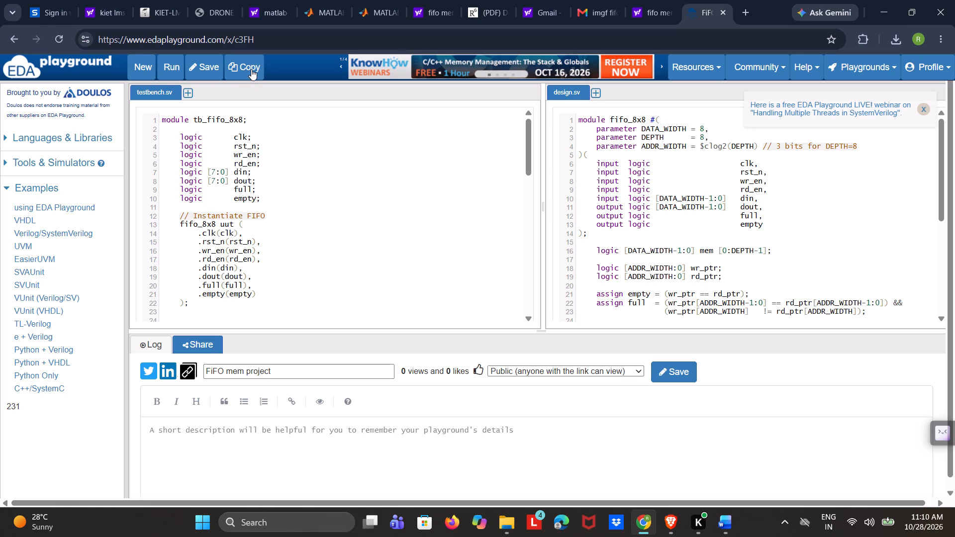
{"action": "left_click", "coordinate": [171, 70]}
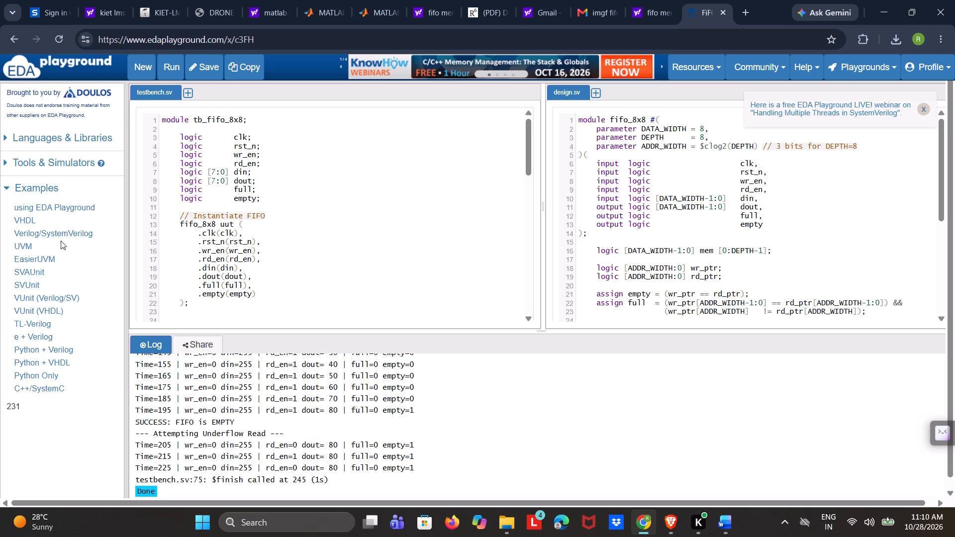
Check the simulator options, keep Icarus Verilog 12.0 with EPWave opening after run, rerun the simulation and dismiss the notices over the waveform viewer.
{"action": "left_click", "coordinate": [7, 166]}
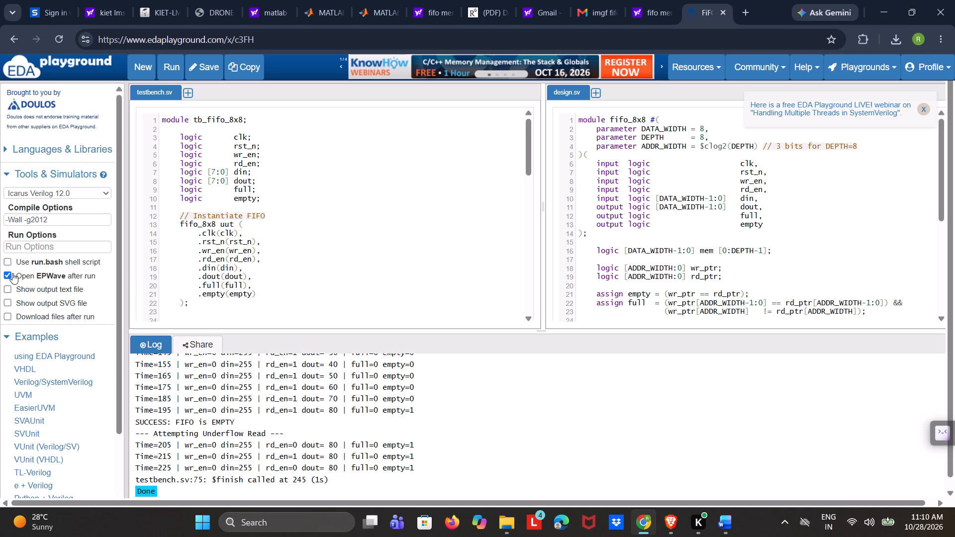
{"action": "left_click", "coordinate": [87, 194]}
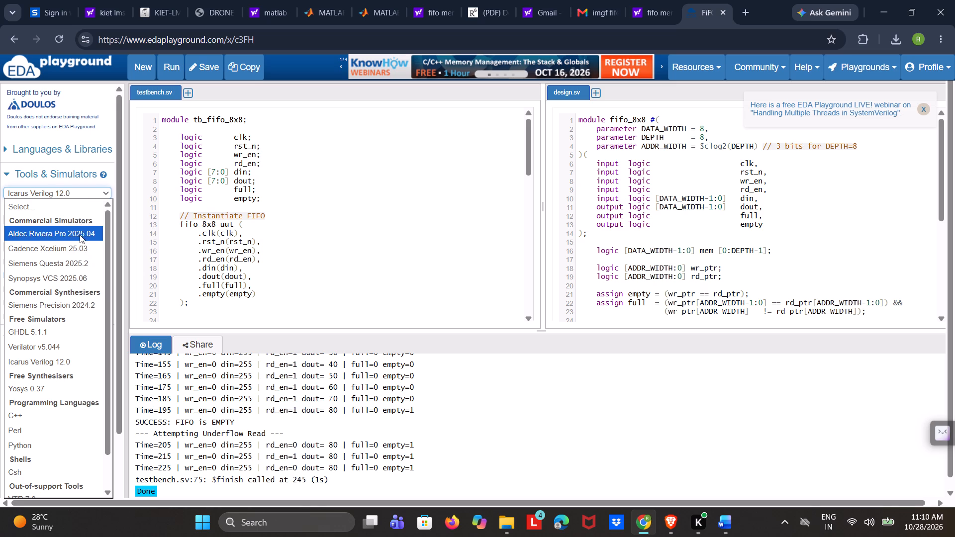
{"action": "left_click", "coordinate": [291, 258]}
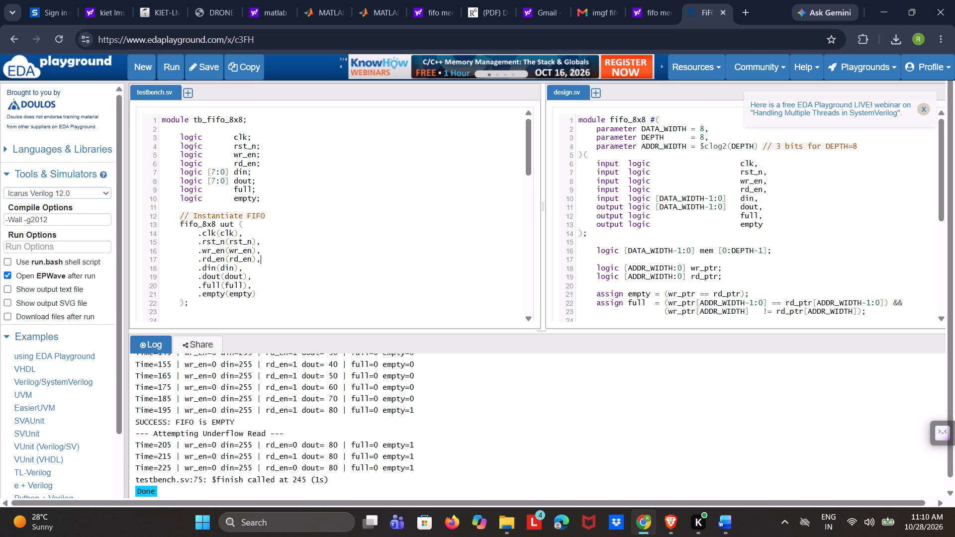
{"action": "scroll", "coordinate": [385, 428], "scroll_direction": "up", "scroll_amount": 4}
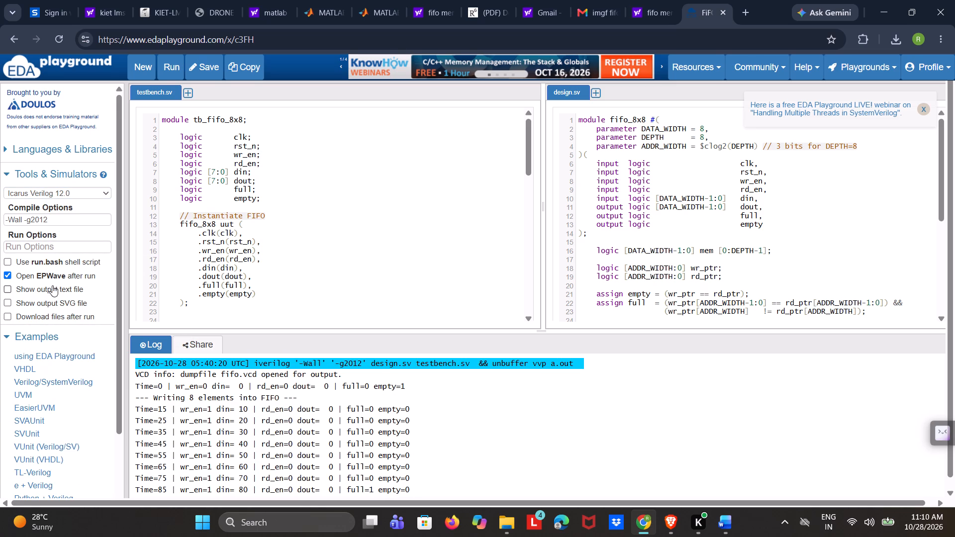
{"action": "left_click", "coordinate": [56, 273]}
{"action": "left_click", "coordinate": [56, 273]}
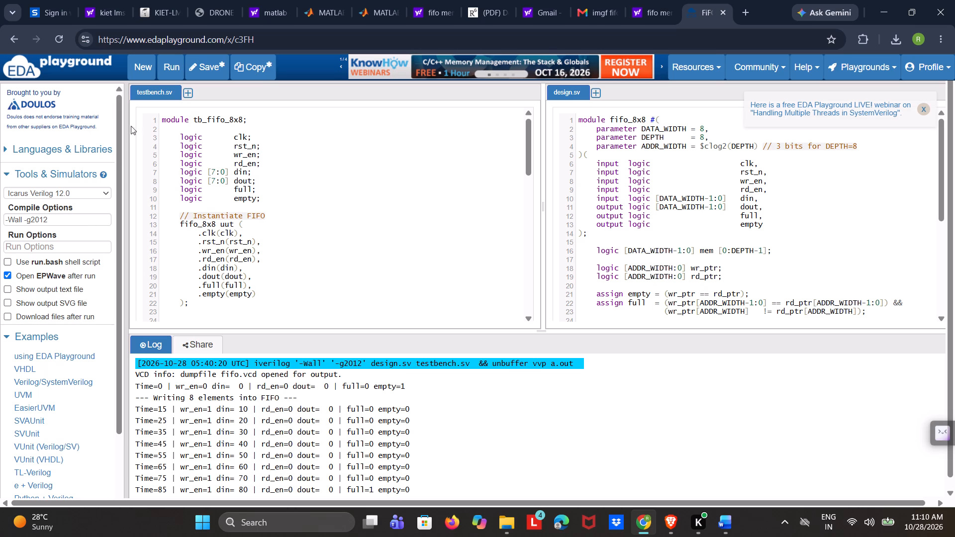
{"action": "left_click", "coordinate": [175, 67]}
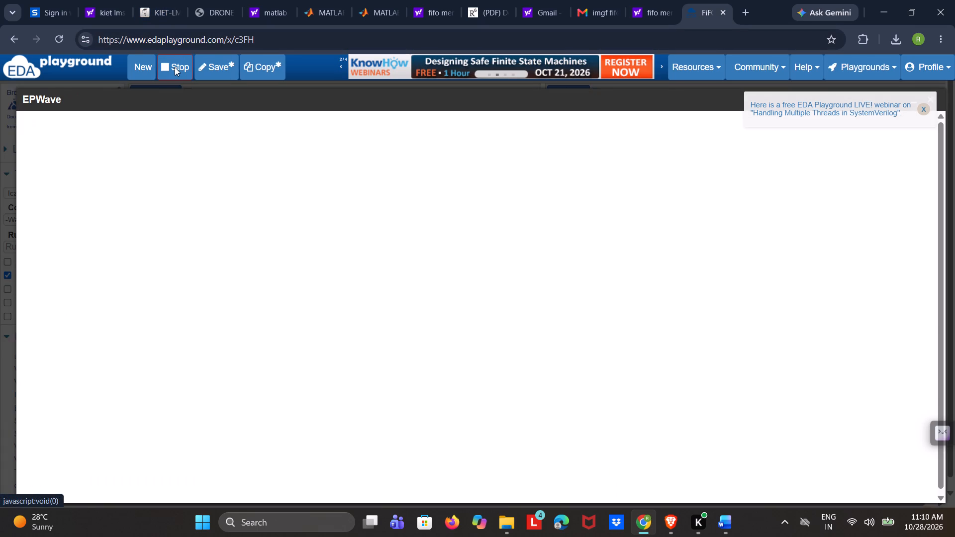
{"action": "left_click", "coordinate": [926, 110]}
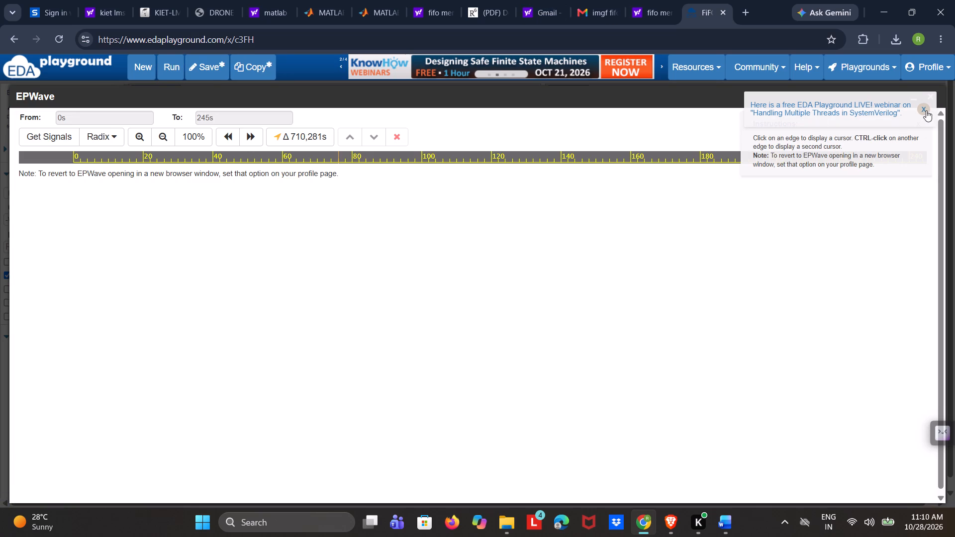
{"action": "left_click", "coordinate": [920, 125]}
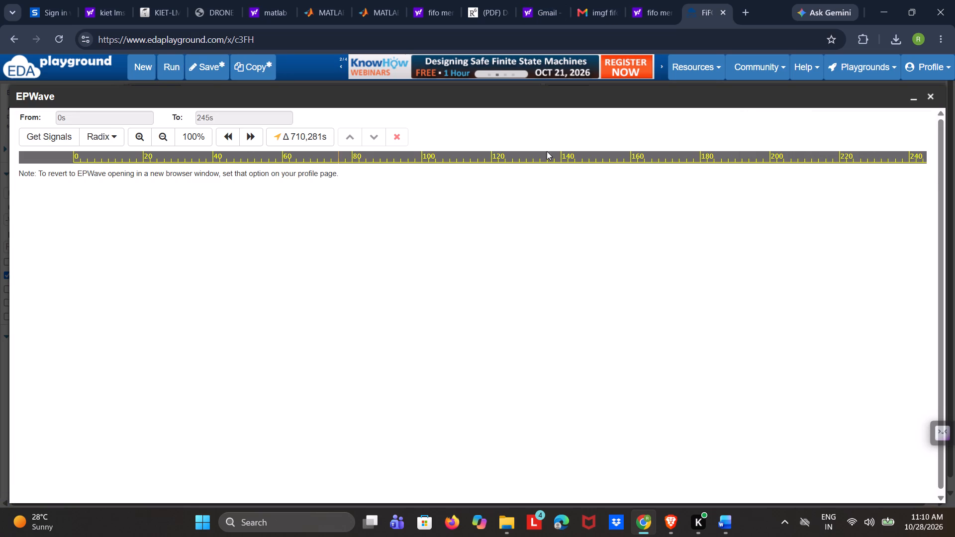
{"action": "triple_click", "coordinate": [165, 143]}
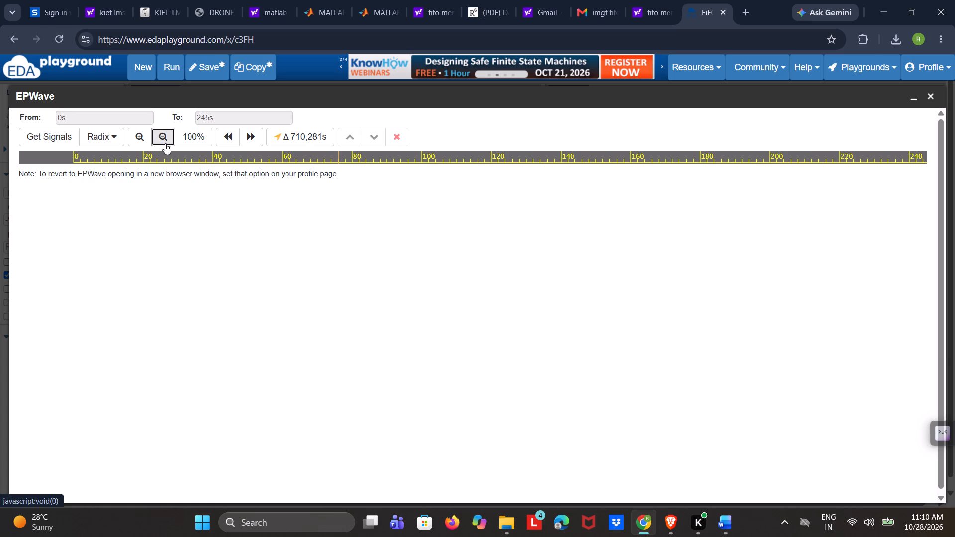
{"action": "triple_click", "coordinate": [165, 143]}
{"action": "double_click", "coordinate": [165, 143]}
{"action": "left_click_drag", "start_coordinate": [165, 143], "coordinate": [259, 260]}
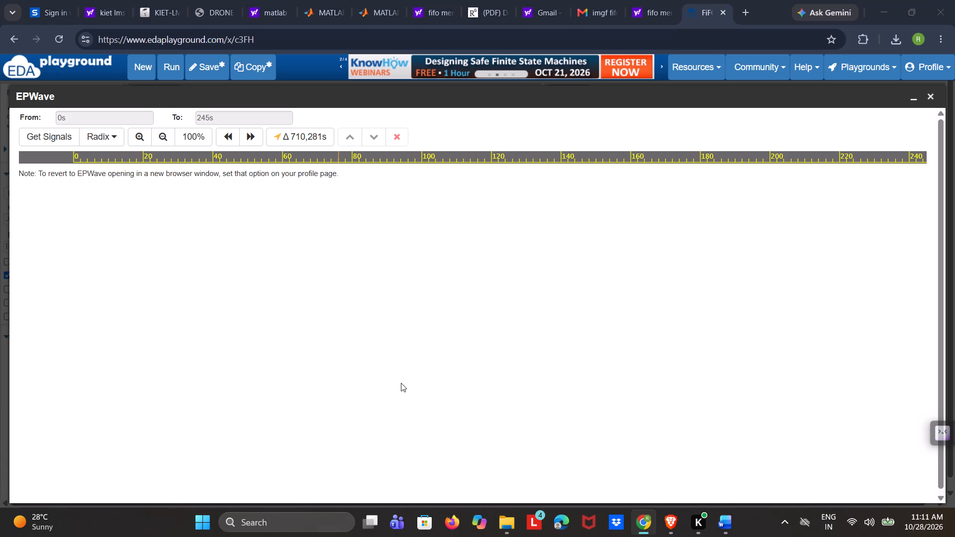
Switch to the ASIC REPORT document in Word and add the heading OUTPUT between the test bench's endmodule and the power report.
{"action": "left_click", "coordinate": [188, 330]}
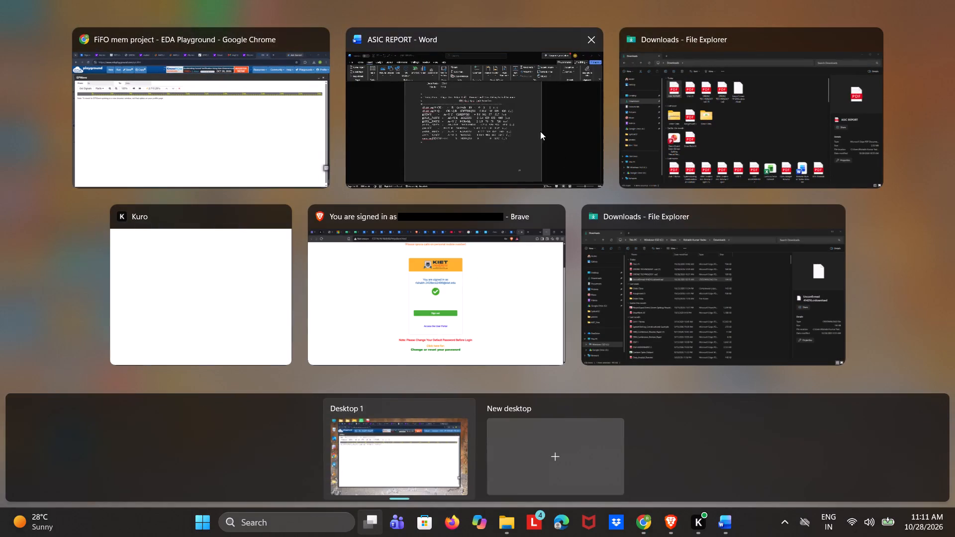
{"action": "left_click", "coordinate": [499, 109]}
{"action": "scroll", "coordinate": [463, 239], "scroll_direction": "up", "scroll_amount": 5}
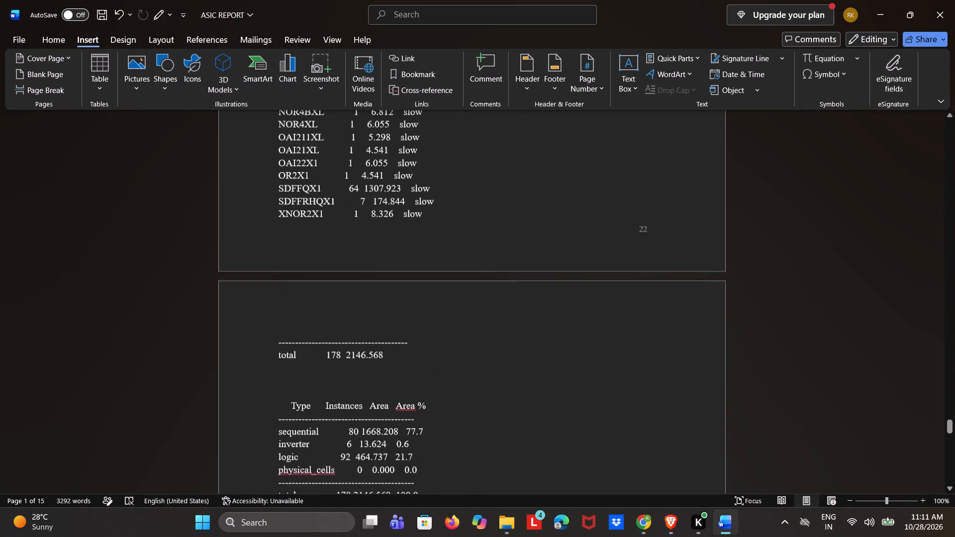
{"action": "scroll", "coordinate": [463, 239], "scroll_direction": "up", "scroll_amount": 5}
{"action": "scroll", "coordinate": [463, 239], "scroll_direction": "down", "scroll_amount": 20}
{"action": "scroll", "coordinate": [463, 239], "scroll_direction": "down", "scroll_amount": 20}
{"action": "scroll", "coordinate": [463, 239], "scroll_direction": "down", "scroll_amount": 20}
{"action": "scroll", "coordinate": [463, 239], "scroll_direction": "up", "scroll_amount": 1}
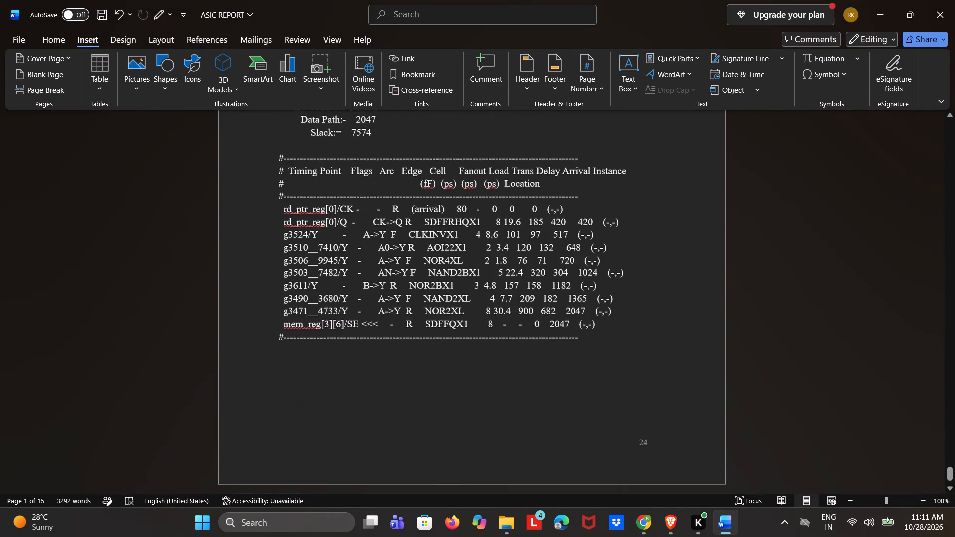
{"action": "scroll", "coordinate": [463, 239], "scroll_direction": "up", "scroll_amount": 2}
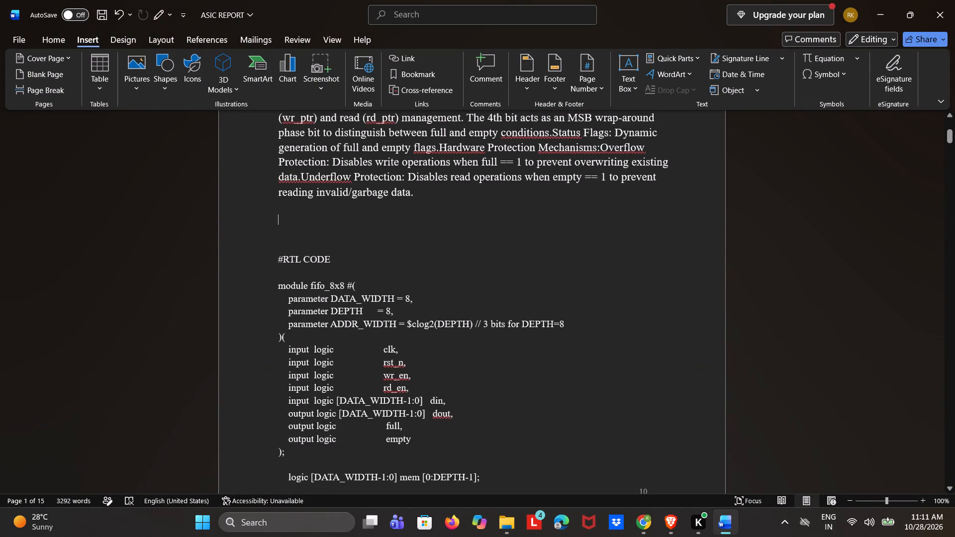
{"action": "scroll", "coordinate": [463, 239], "scroll_direction": "down", "scroll_amount": 3}
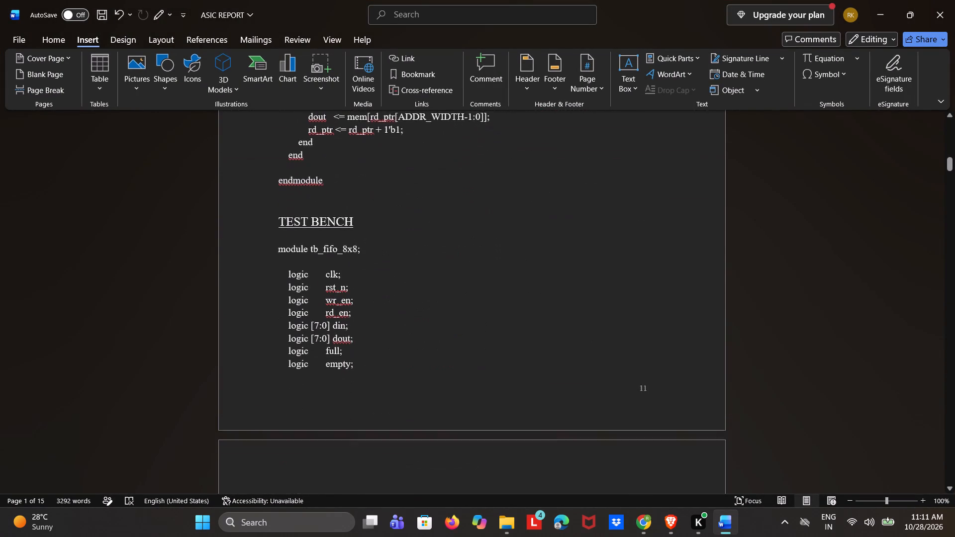
{"action": "scroll", "coordinate": [463, 239], "scroll_direction": "down", "scroll_amount": 4}
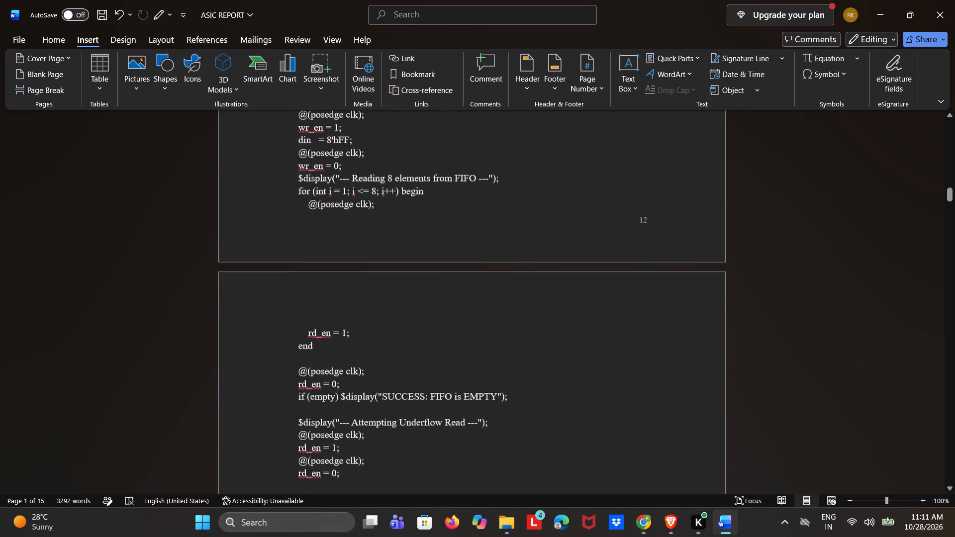
{"action": "scroll", "coordinate": [463, 239], "scroll_direction": "down", "scroll_amount": 2}
{"action": "scroll", "coordinate": [463, 239], "scroll_direction": "up", "scroll_amount": 1}
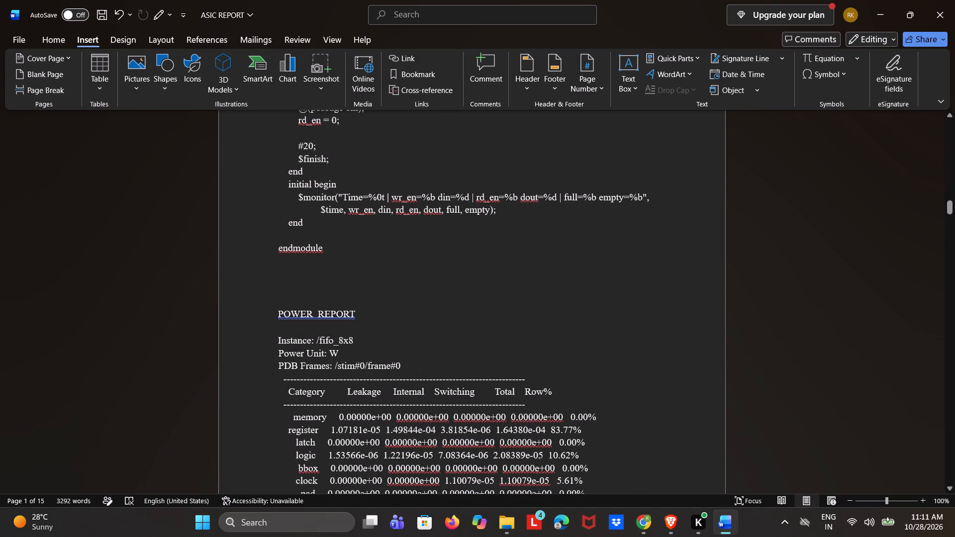
{"action": "left_click", "coordinate": [397, 247]}
{"action": "key", "text": "Return"}
{"action": "key", "text": "Return"}
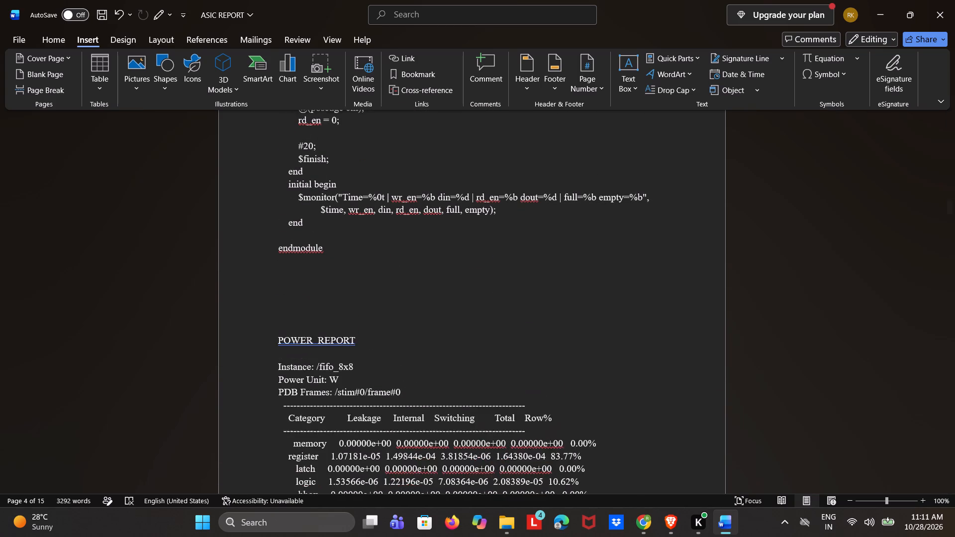
{"action": "key", "text": "Return"}
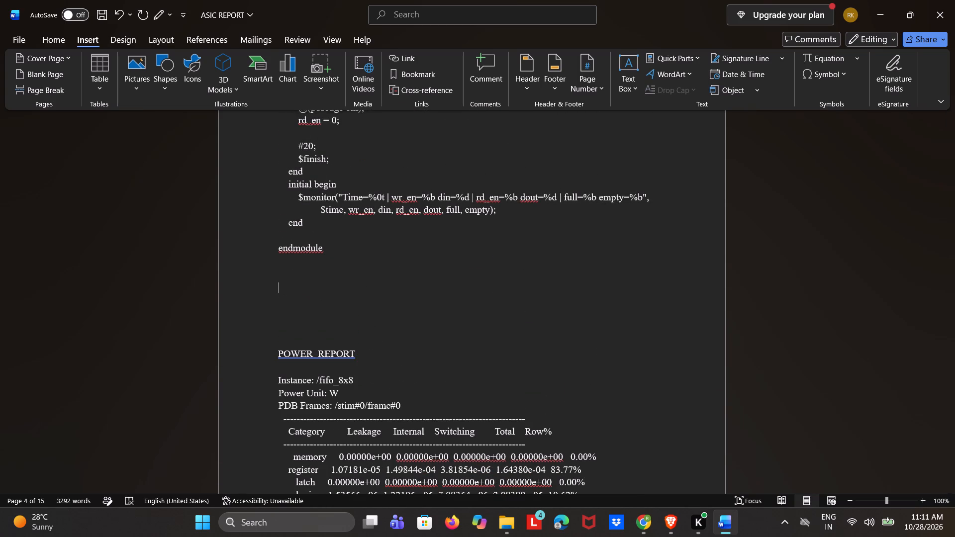
{"action": "type", "text": "OUTPUT"}
{"action": "key", "text": "space"}
{"action": "key", "text": "shift+Return"}
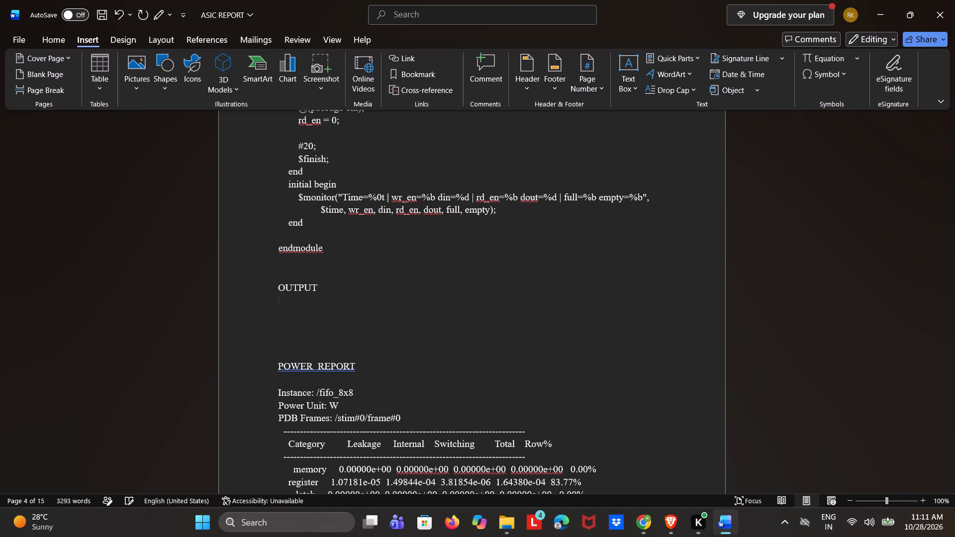
Insert blank lines below the OUTPUT heading to leave room for an image and move the power report onto the following page.
{"action": "key", "text": "Return"}
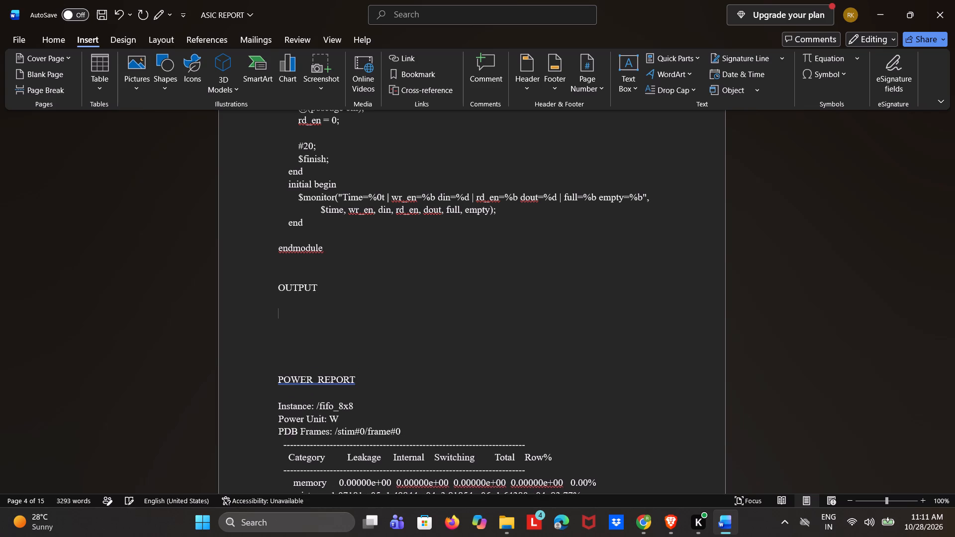
{"action": "key", "text": "Return"}
{"action": "key", "text": "Return"}
{"action": "key", "text": "Return"}
{"action": "key", "text": "Return"}
{"action": "key", "text": "Return"}
{"action": "key", "text": "Return"}
{"action": "key", "text": "Return"}
{"action": "key", "text": "Return"}
{"action": "key", "text": "Return"}
{"action": "key", "text": "Return"}
{"action": "key", "text": "Return"}
{"action": "key", "text": "Return"}
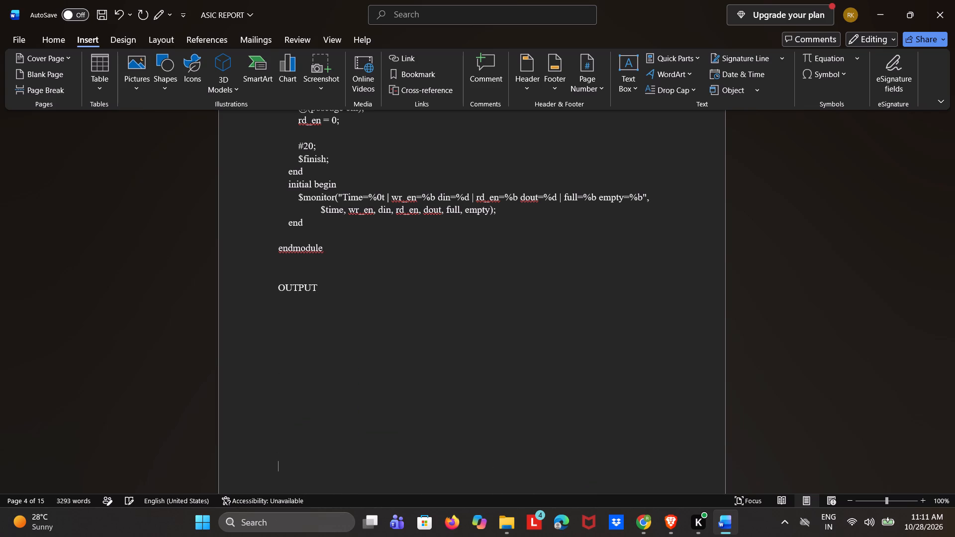
{"action": "scroll", "coordinate": [397, 247], "scroll_direction": "down", "scroll_amount": 1}
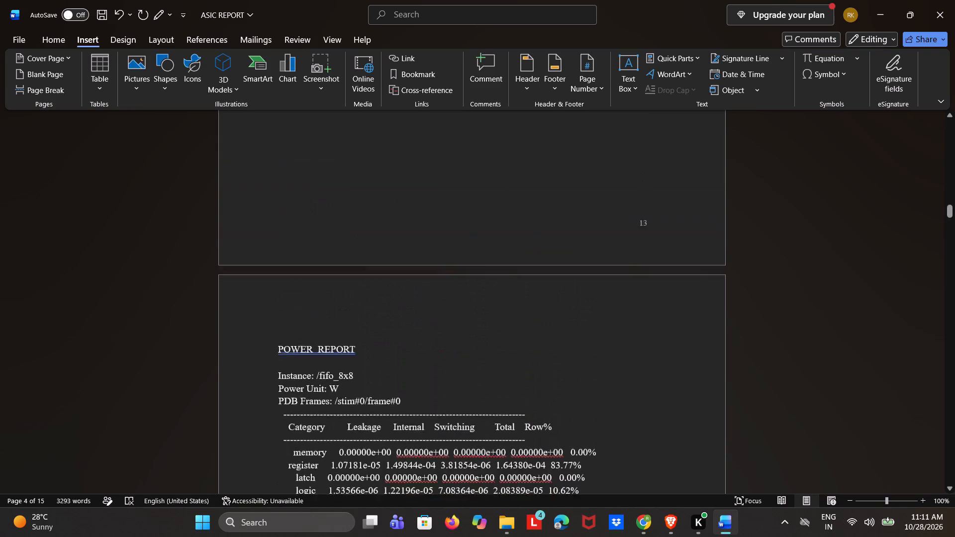
{"action": "scroll", "coordinate": [397, 247], "scroll_direction": "down", "scroll_amount": 1}
{"action": "scroll", "coordinate": [397, 247], "scroll_direction": "up", "scroll_amount": 1}
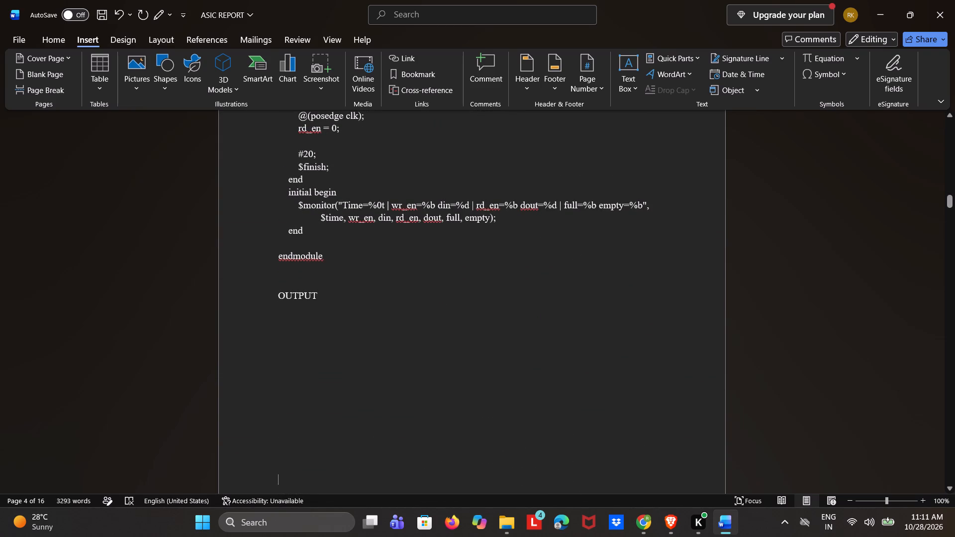
{"action": "left_click", "coordinate": [344, 292]}
Save the report as a Word document named ASIC REPORT 1 on the Desktop and close it.
{"action": "scroll", "coordinate": [504, 252], "scroll_direction": "up", "scroll_amount": 12}
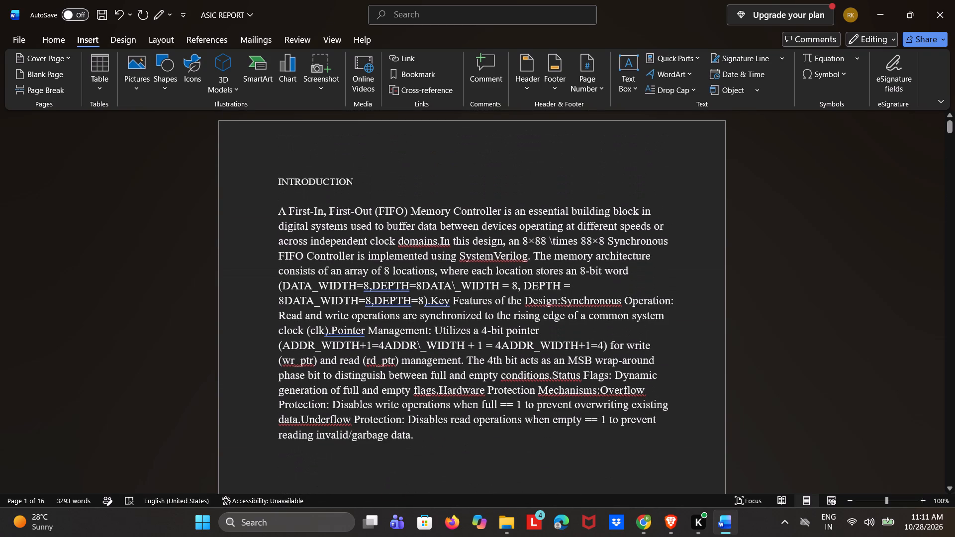
{"action": "left_click", "coordinate": [16, 39]}
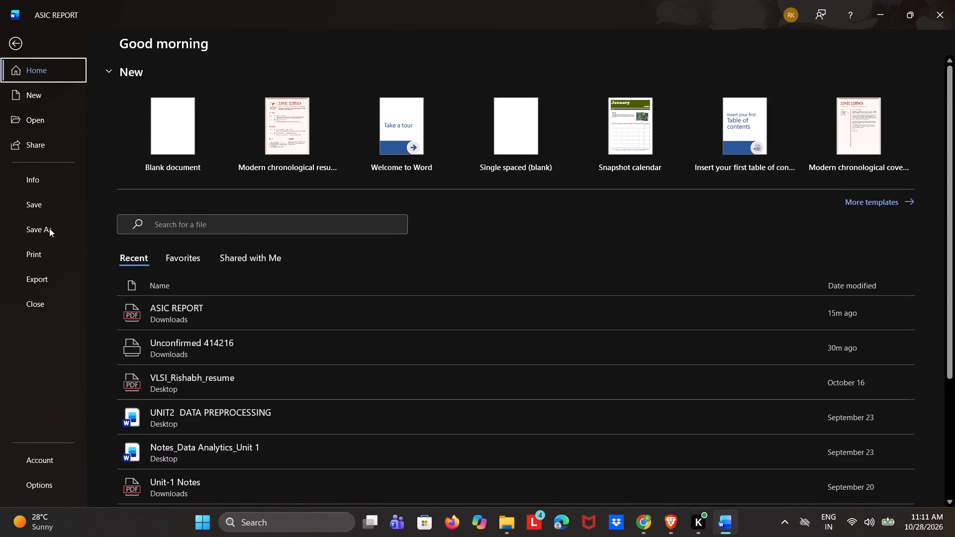
{"action": "left_click", "coordinate": [43, 228]}
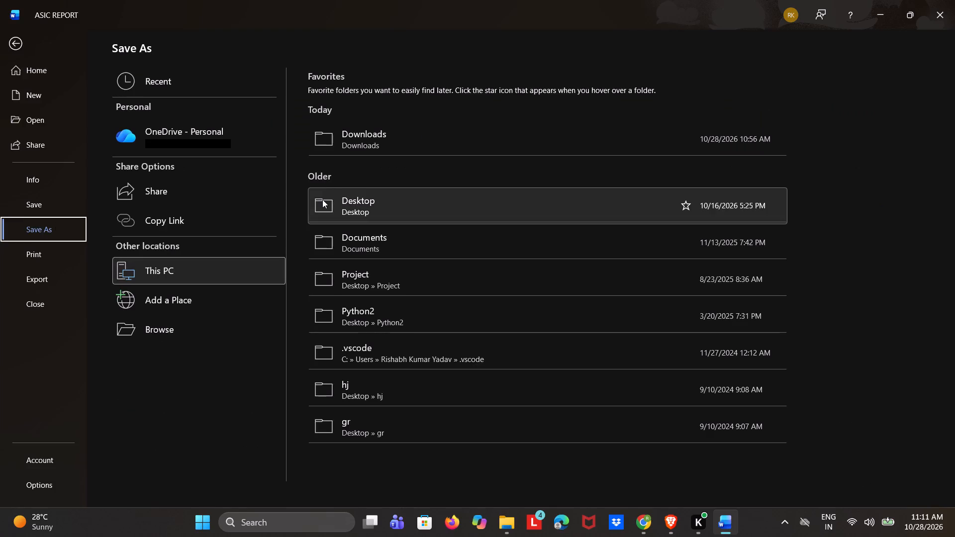
{"action": "left_click", "coordinate": [322, 199]}
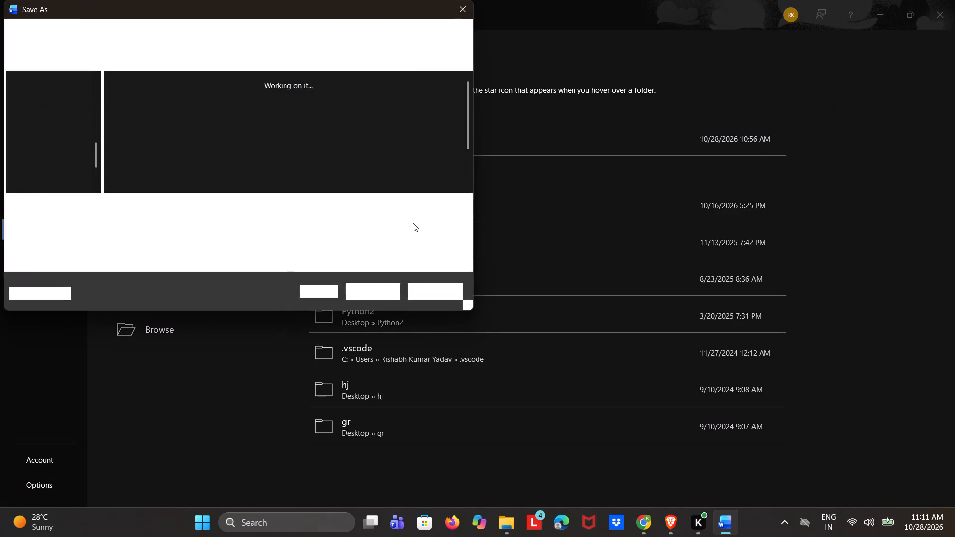
{"action": "left_click", "coordinate": [150, 207]}
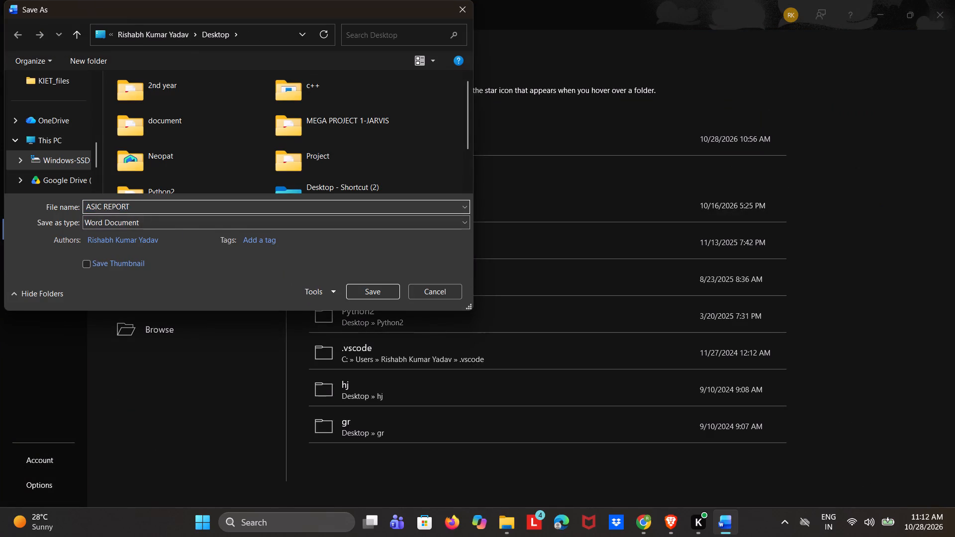
{"action": "key", "text": "space"}
{"action": "type", "text": "1"}
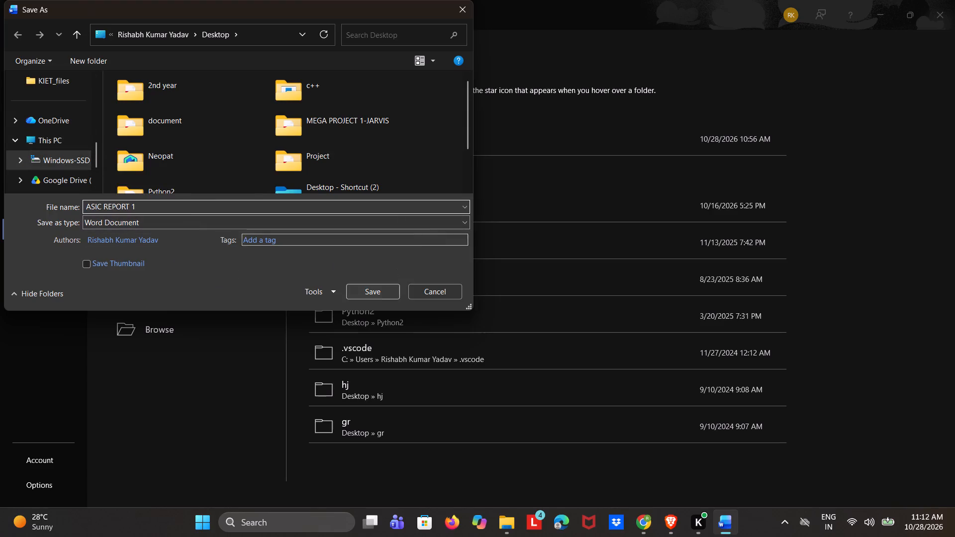
{"action": "left_click", "coordinate": [389, 298]}
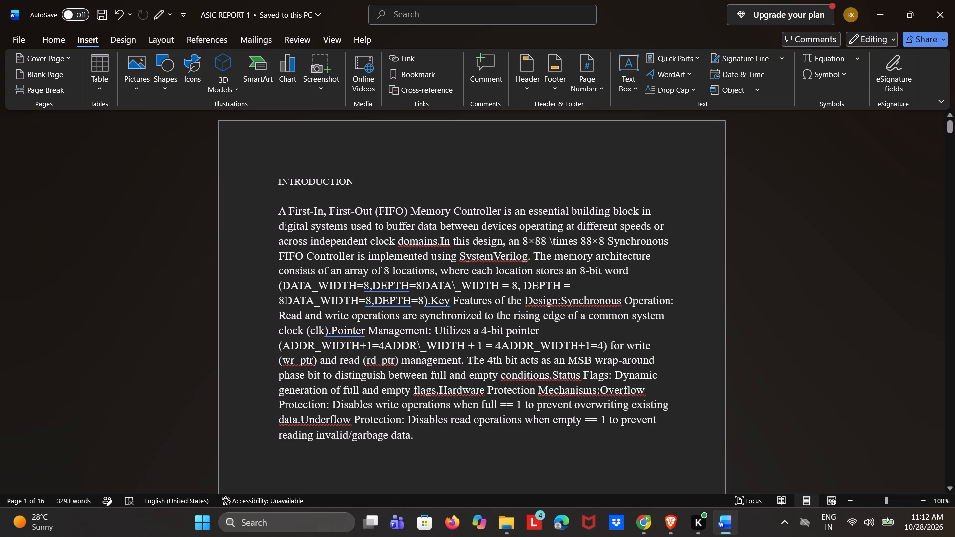
{"action": "left_click", "coordinate": [944, 0]}
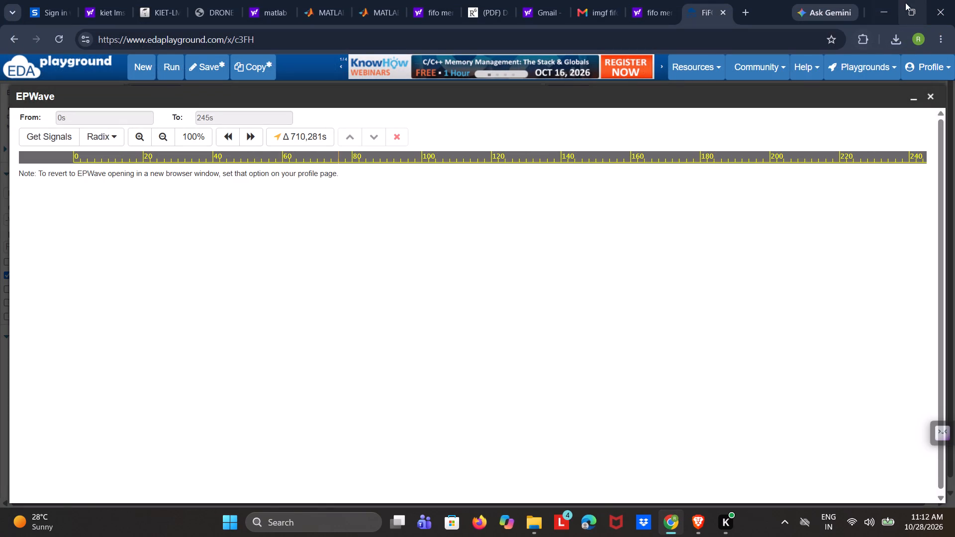
Clear the open windows and the Downloads folder off the desktop, reopen ASIC REPORT 1 in Word and look through its pages.
{"action": "left_click", "coordinate": [882, 13]}
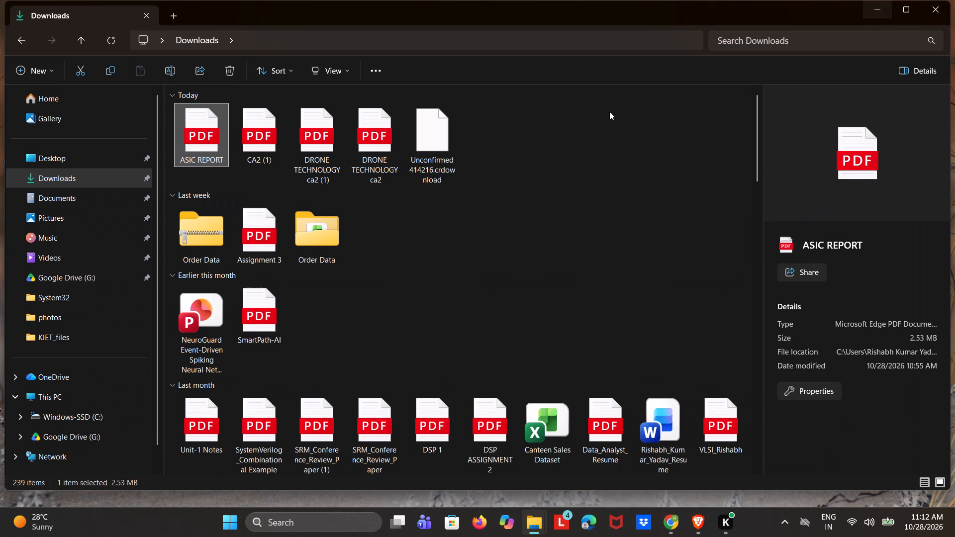
{"action": "left_click", "coordinate": [935, 10]}
{"action": "left_click", "coordinate": [875, 205]}
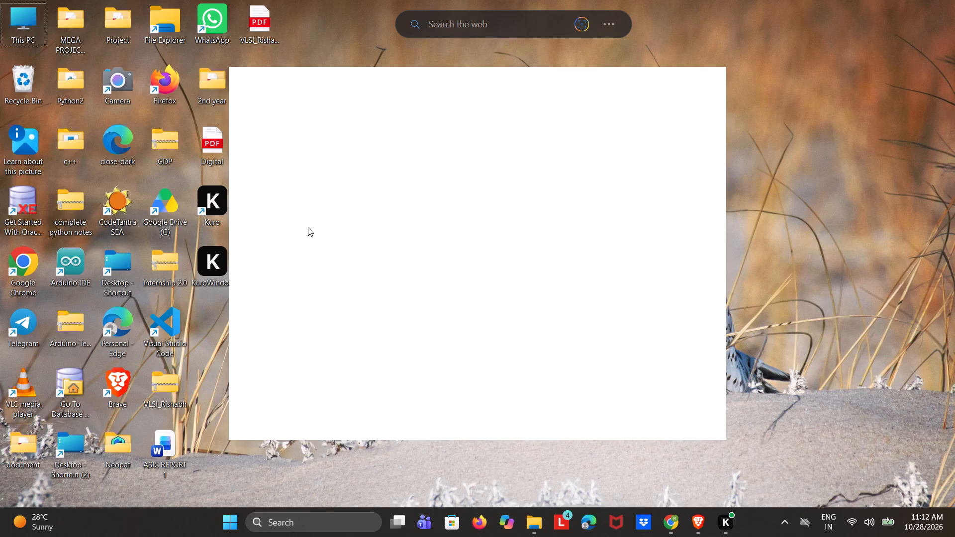
{"action": "double_click", "coordinate": [167, 461]}
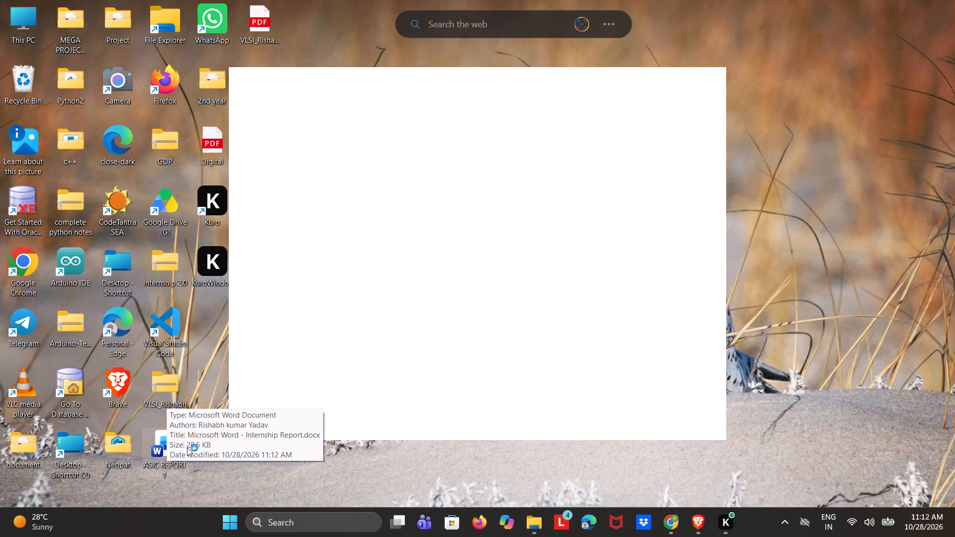
{"action": "scroll", "coordinate": [328, 376], "scroll_direction": "down", "scroll_amount": 4}
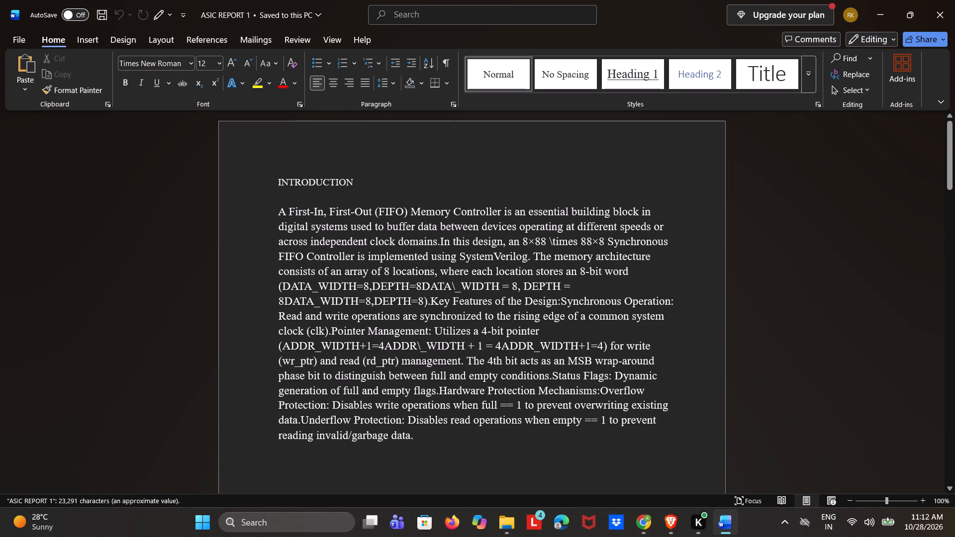
{"action": "scroll", "coordinate": [328, 376], "scroll_direction": "down", "scroll_amount": 13}
{"action": "scroll", "coordinate": [328, 376], "scroll_direction": "down", "scroll_amount": 11}
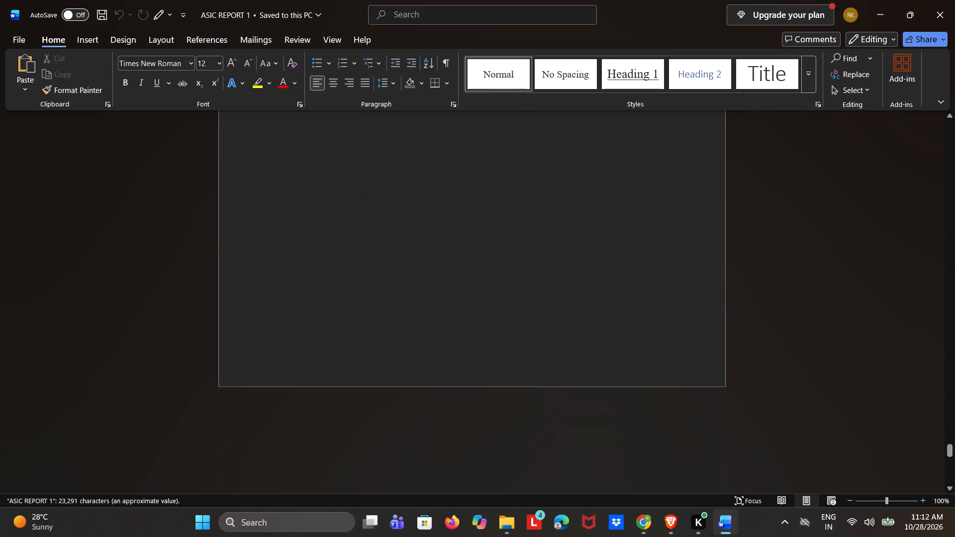
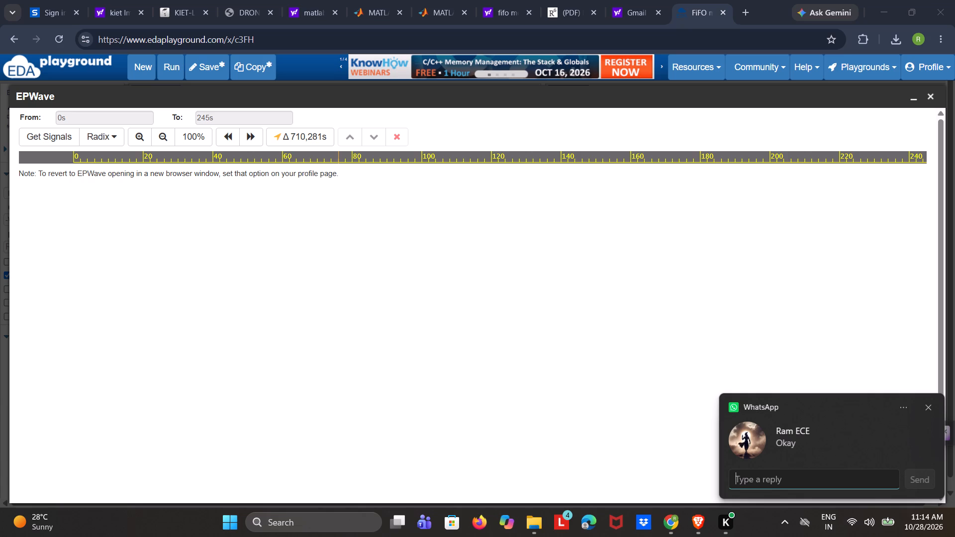
Dismiss the WhatsApp message notification covering the EPWave waveform viewer.
{"action": "left_click", "coordinate": [932, 406]}
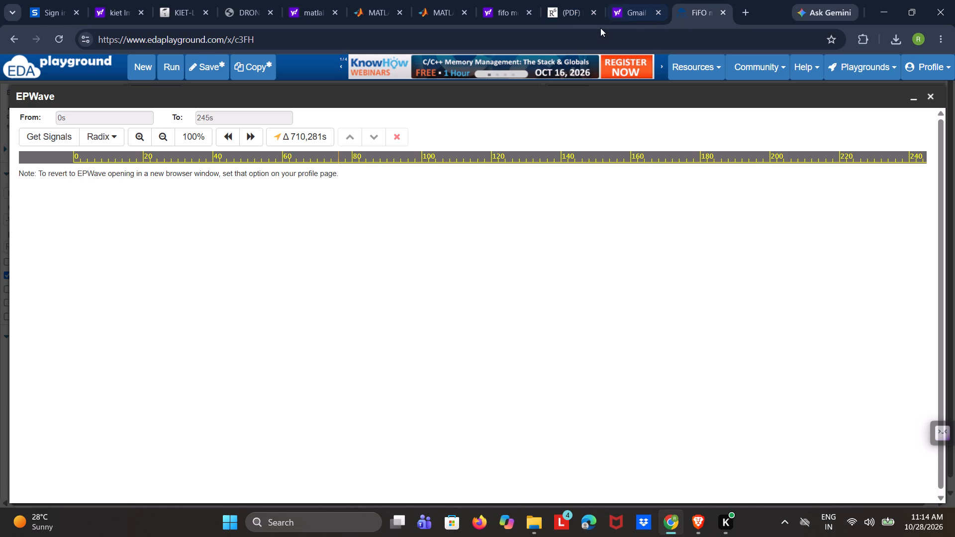
Close the Gmail tab in the browser.
{"action": "left_click_drag", "start_coordinate": [595, 13], "coordinate": [655, 11]}
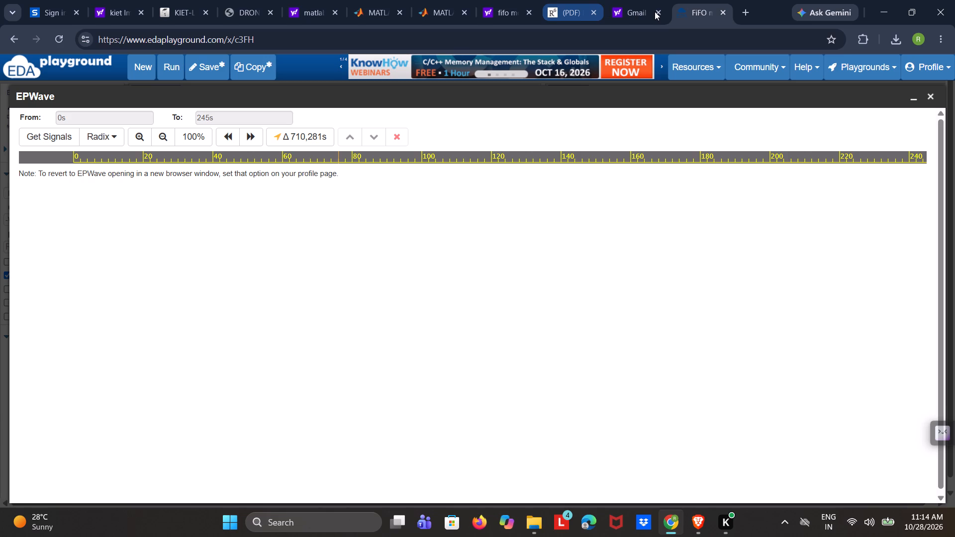
{"action": "left_click_drag", "start_coordinate": [655, 11], "coordinate": [658, 10]}
{"action": "left_click", "coordinate": [658, 10]}
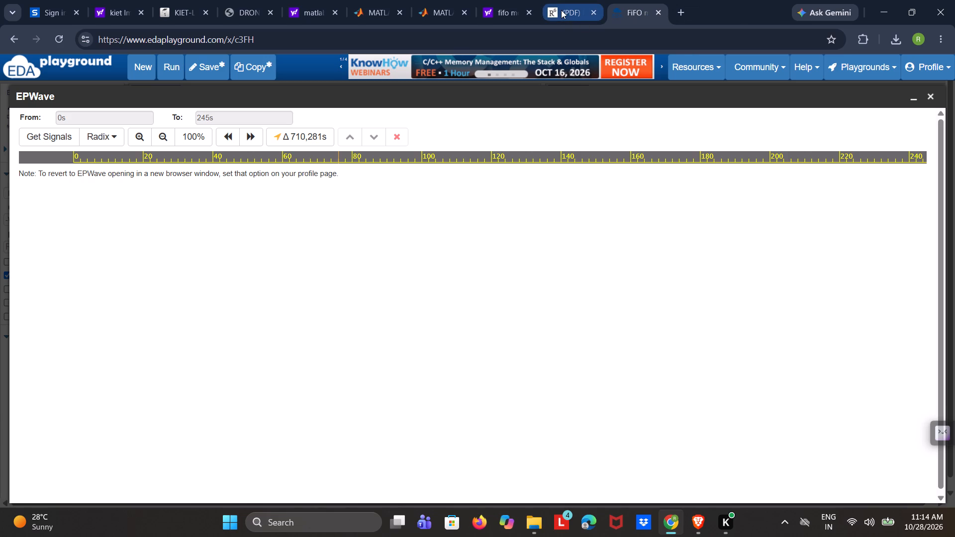
Switch to the ResearchGate paper on asynchronous FIFO and examine the section containing the Figure 1 system structure diagram.
{"action": "left_click", "coordinate": [561, 10]}
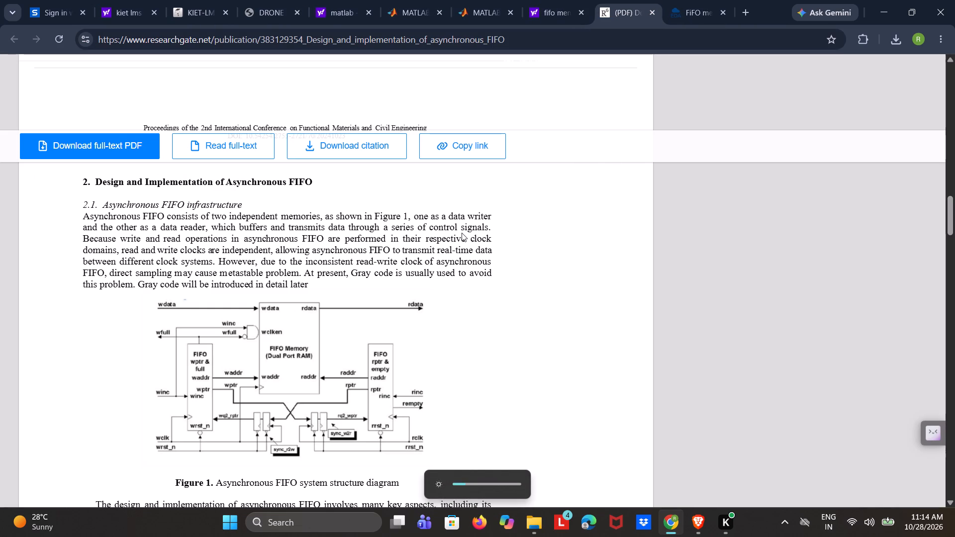
{"action": "scroll", "coordinate": [323, 292], "scroll_direction": "down", "scroll_amount": 1}
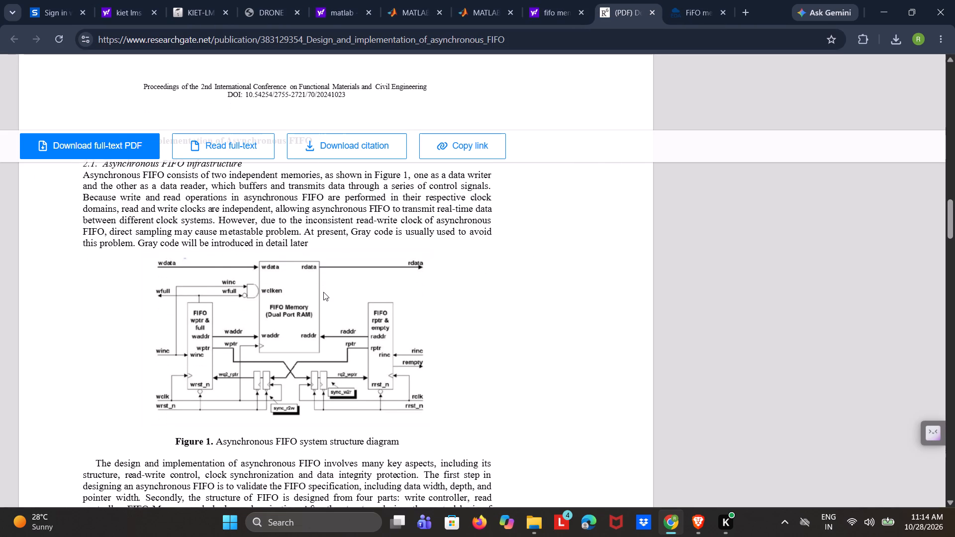
{"action": "scroll", "coordinate": [323, 292], "scroll_direction": "down", "scroll_amount": 1}
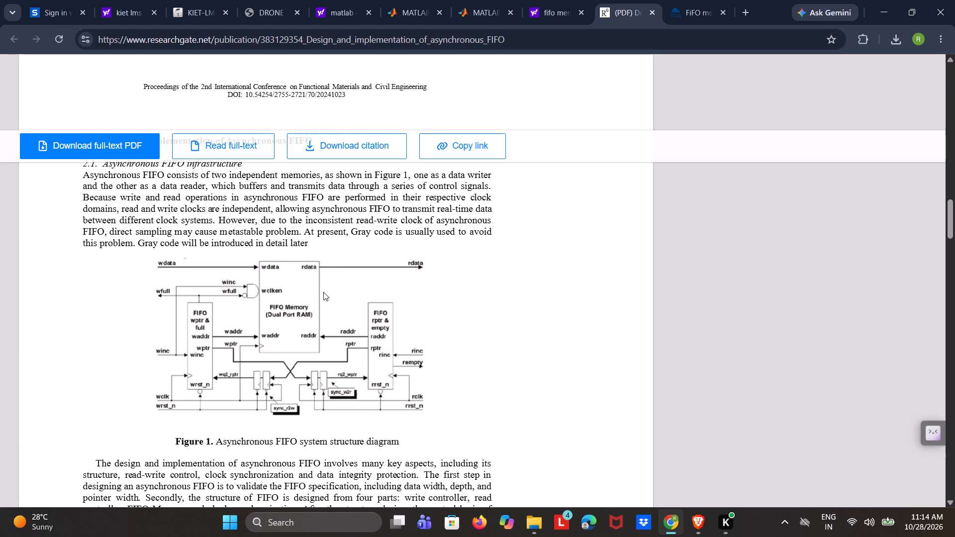